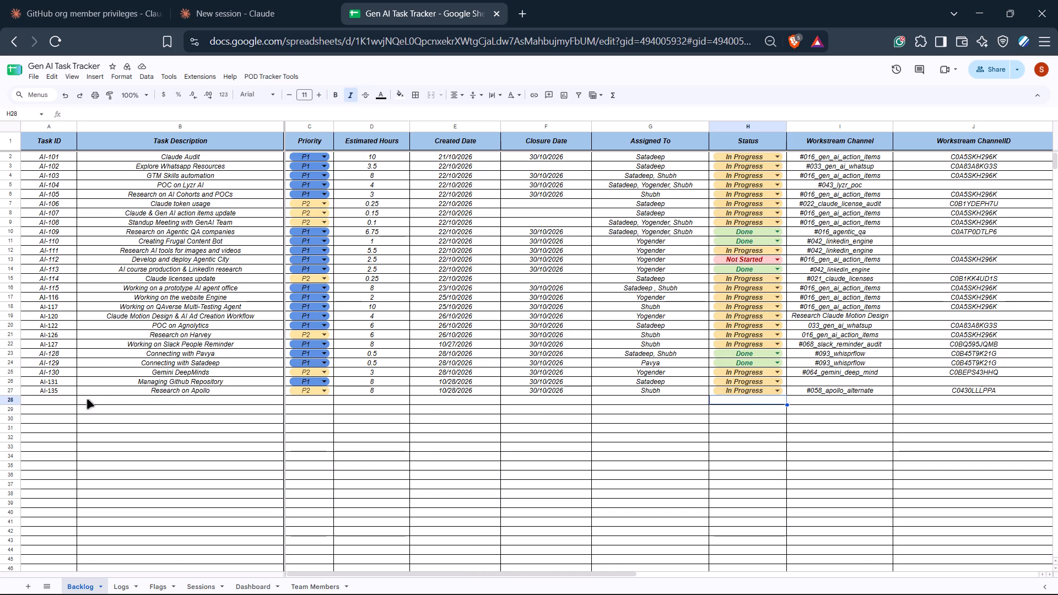
Enter the task ID AI-136 in the first empty row of the Backlog sheet, row 28.
click(62, 401)
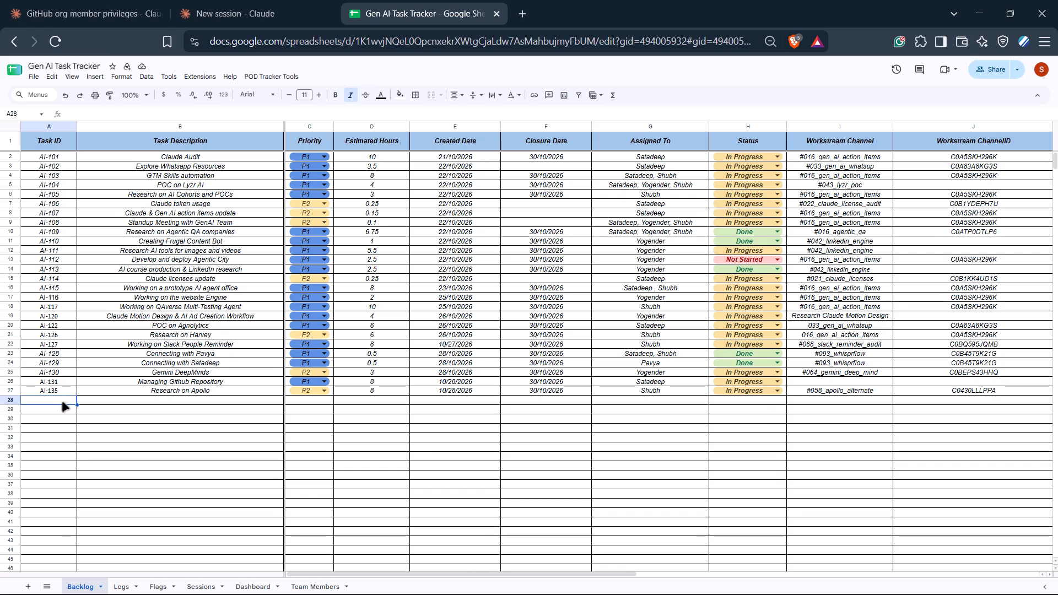
text(AI)
text(-)
key(space)
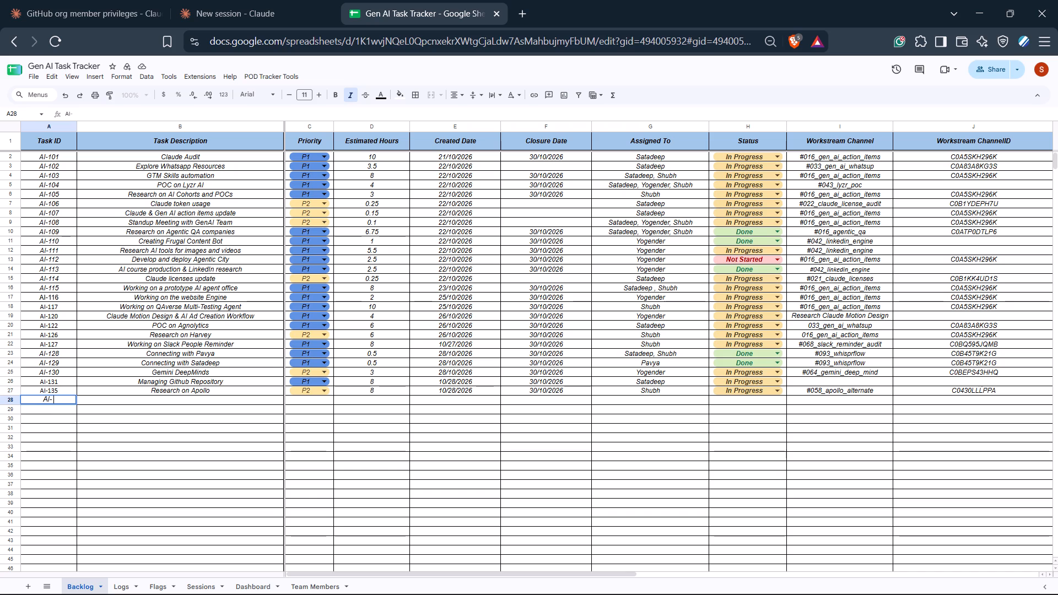
key(BackSpace)
key(1)
text(36)
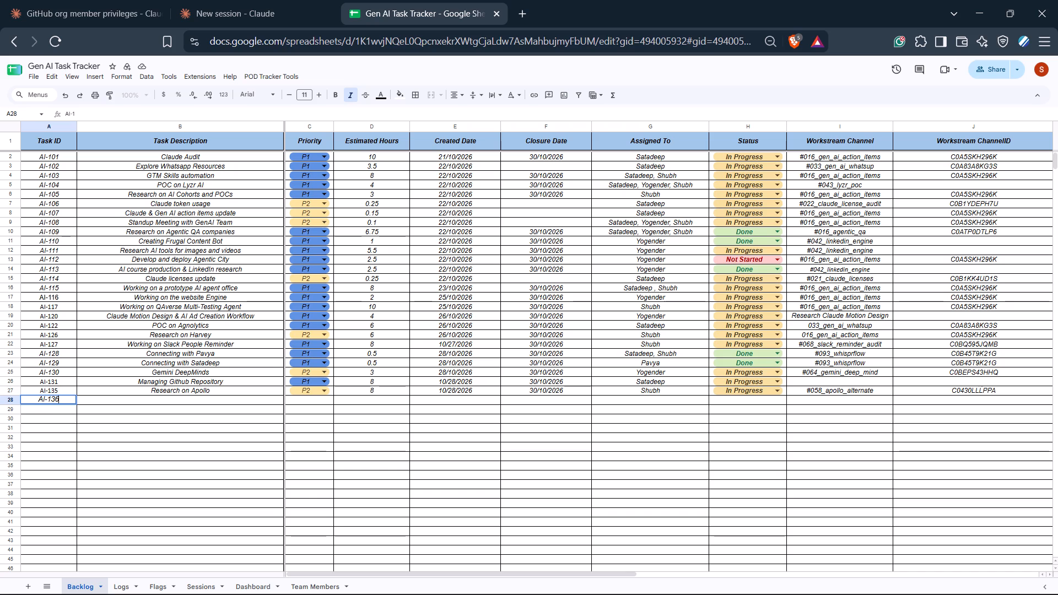
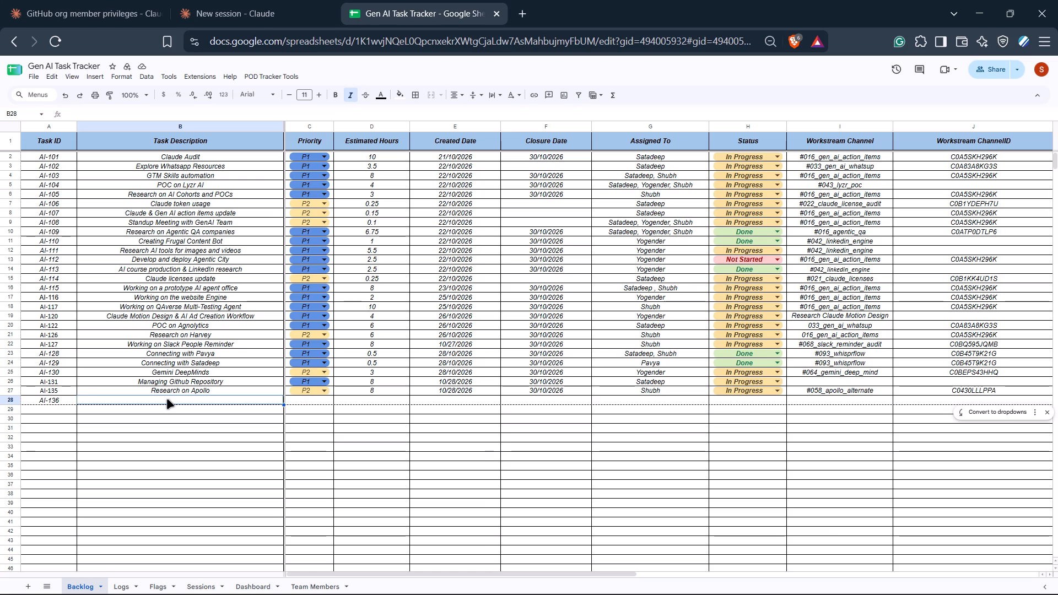
Paste "Content Strategy — LinkedIn, Social Media & Substack Research" as the task description of AI-136 and remove its bold formatting.
key(ctrl+v)
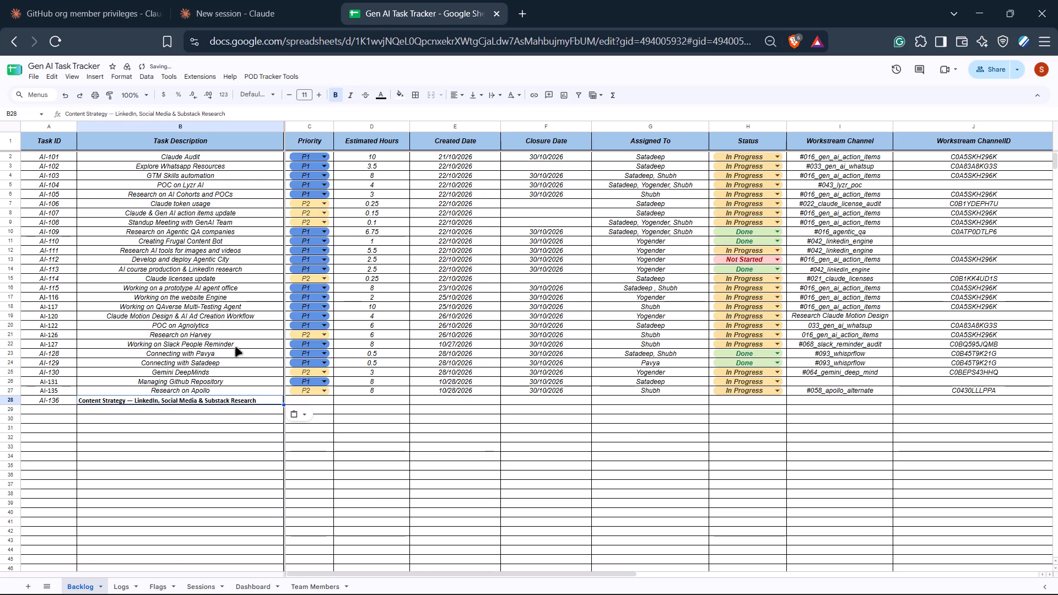
click(340, 94)
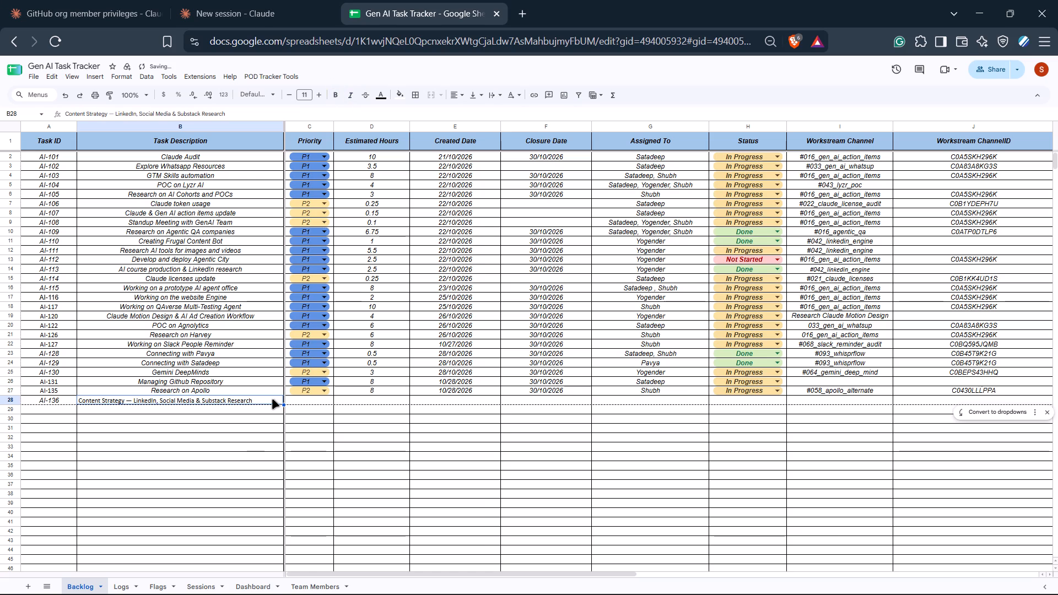
click(277, 430)
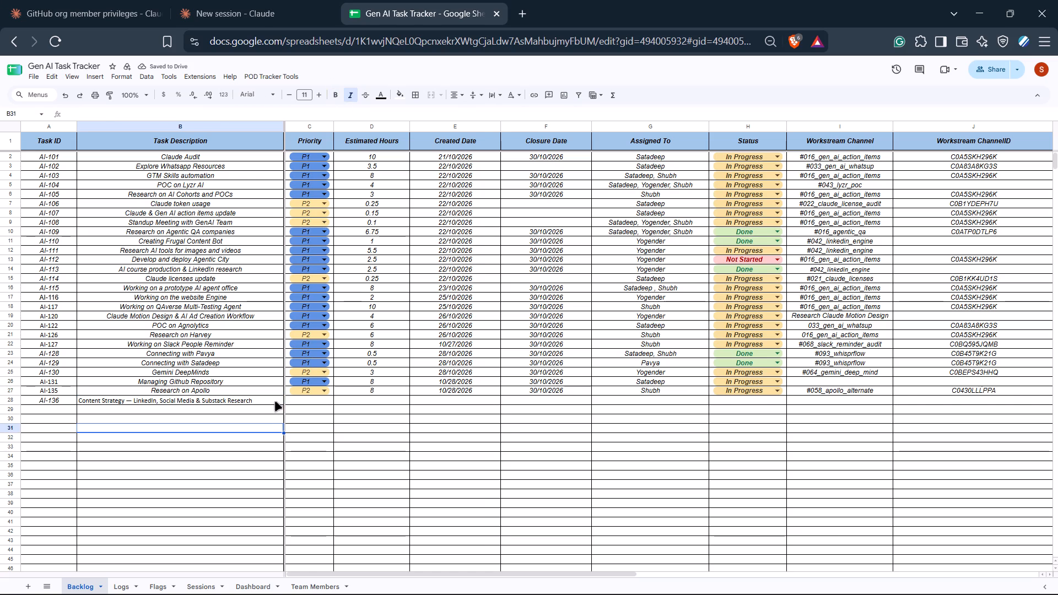
Add "Working on" to the beginning of the AI-136 task description.
click(274, 403)
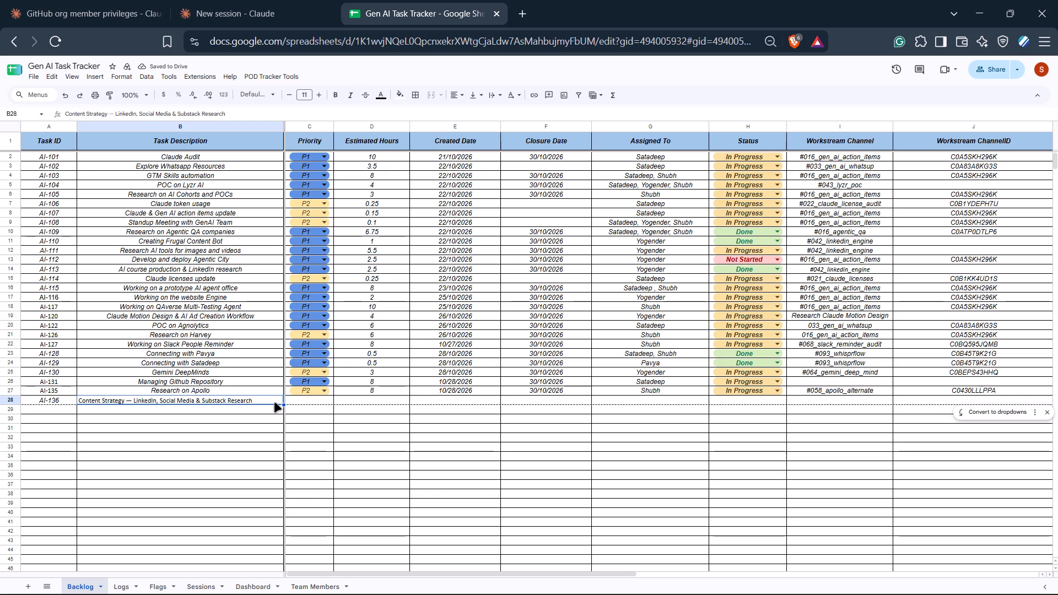
click(78, 399)
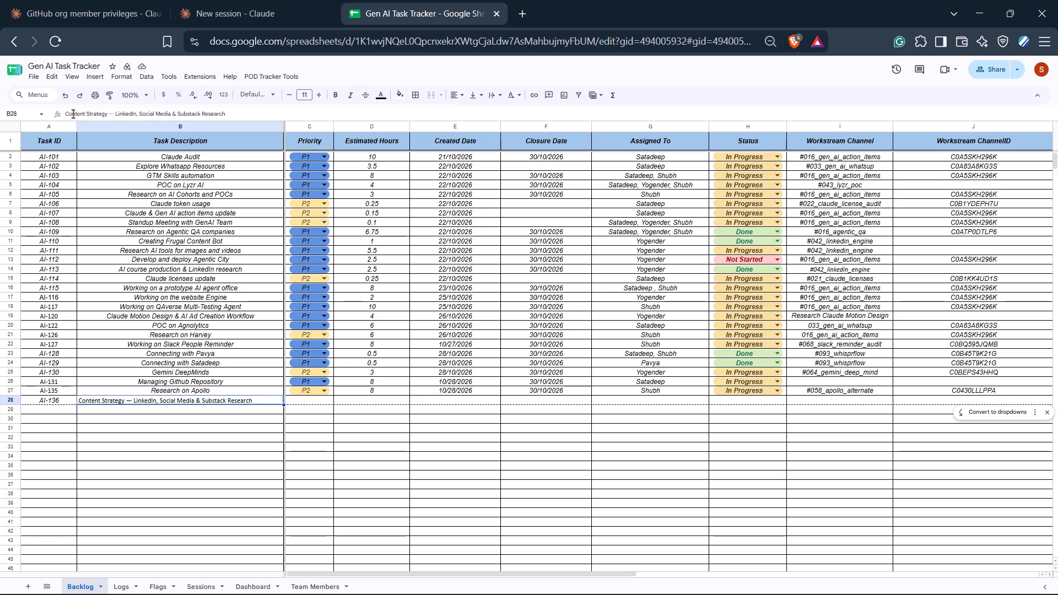
click(67, 116)
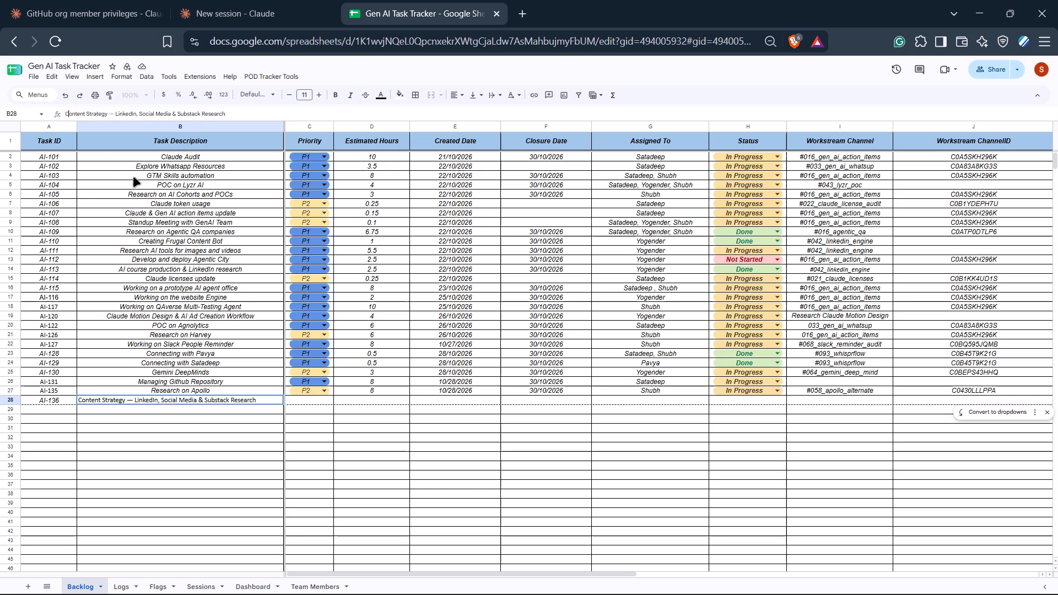
key(Left)
text(Working on)
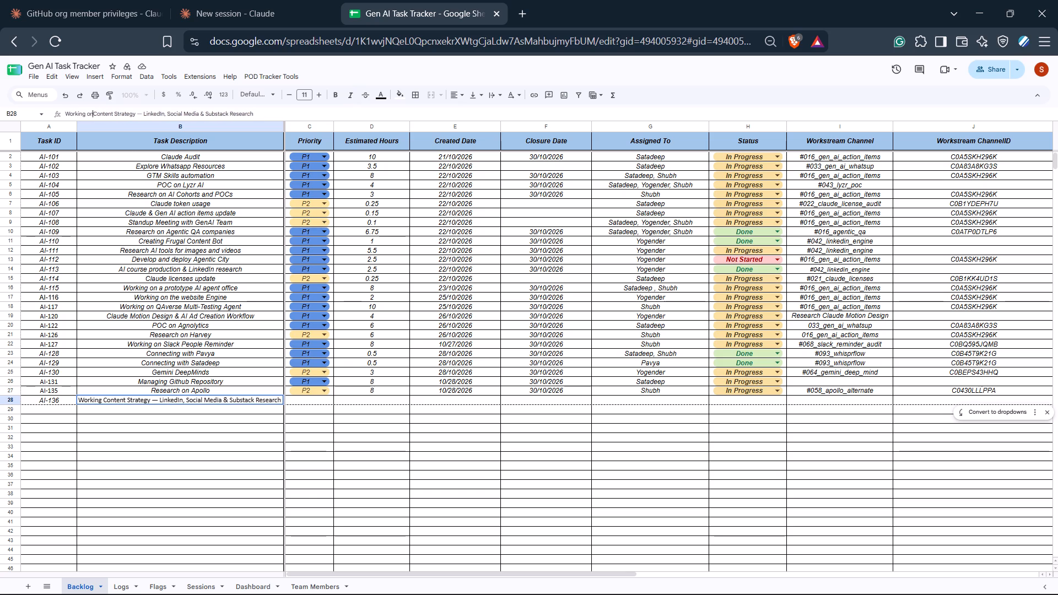
key(space)
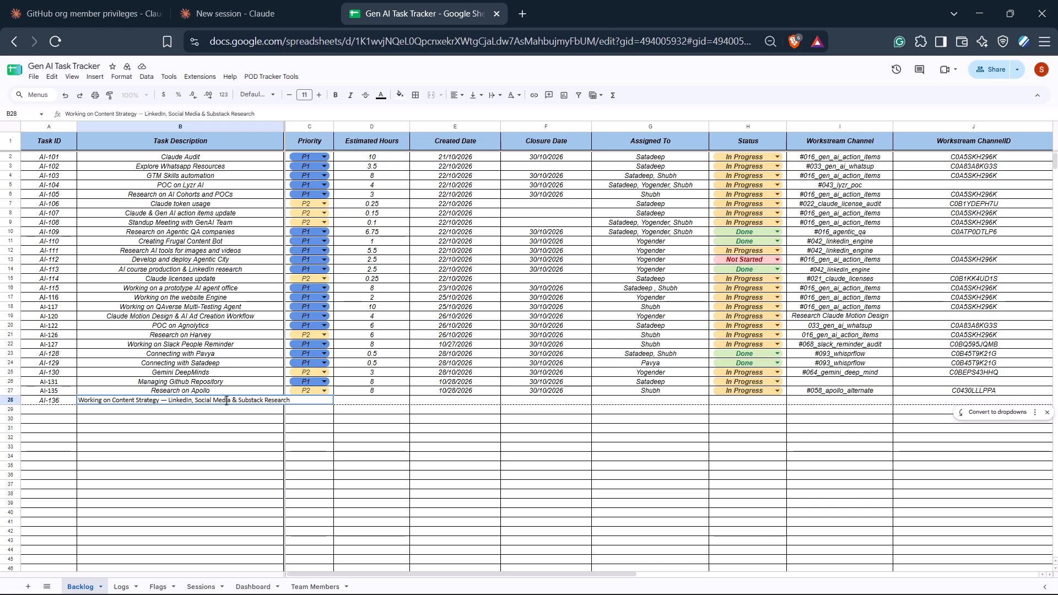
Abbreviate "Social Media" to "SM" in the AI-136 task description.
click(229, 402)
key(BackSpace)
key(BackSpace)
key(BackSpace)
key(BackSpace)
key(BackSpace)
key(BackSpace)
key(BackSpace)
key(BackSpace)
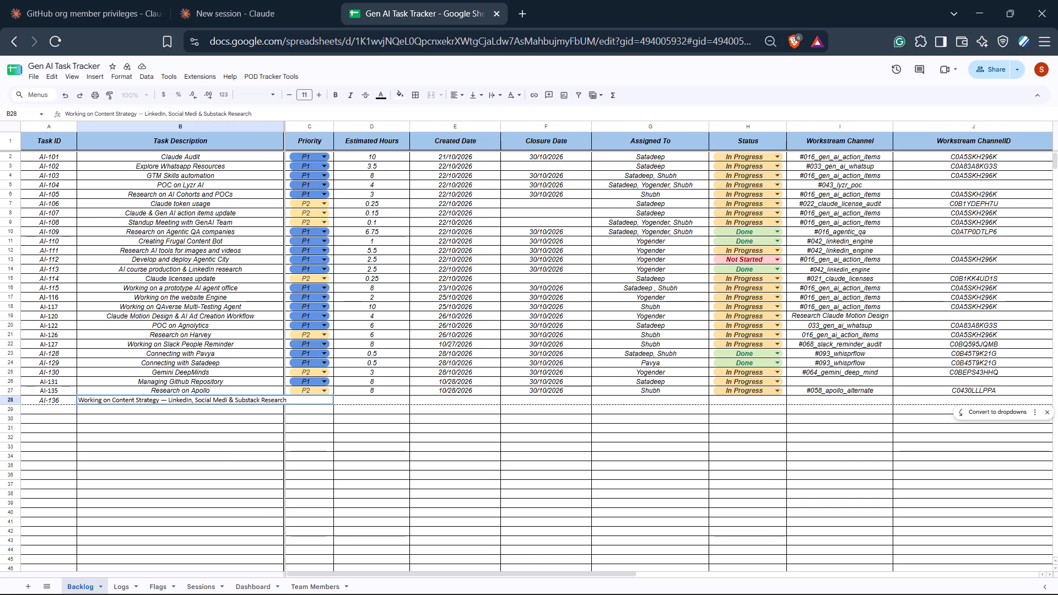
key(BackSpace)
key(BackSpace)
key(BackSpace)
key(shift+m)
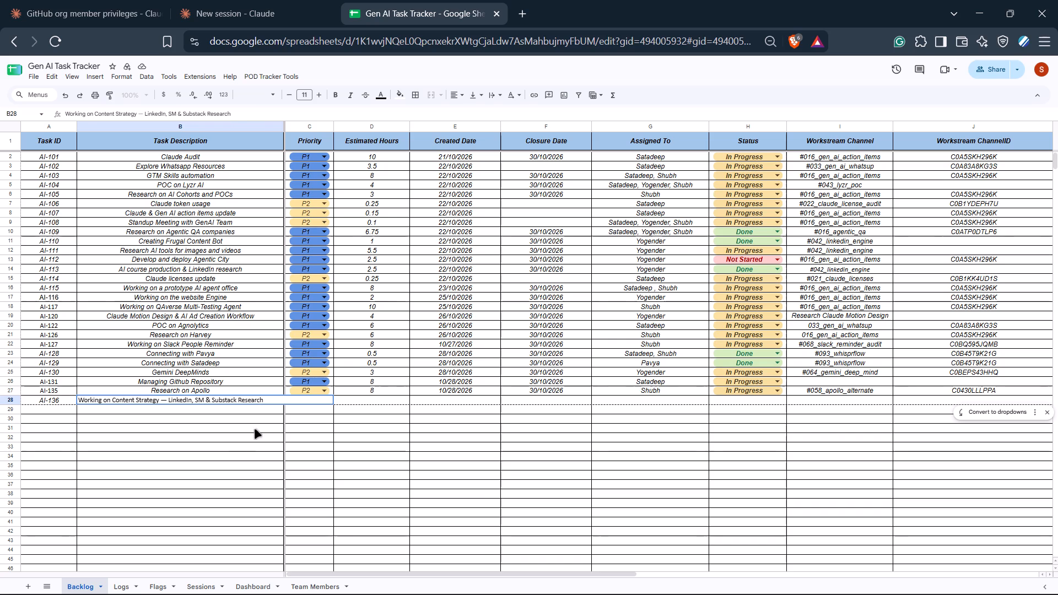
Remove the word "Research" from the end of the AI-136 task description.
click(269, 403)
key(BackSpace)
key(BackSpace)
key(BackSpace)
key(BackSpace)
key(BackSpace)
key(BackSpace)
key(BackSpace)
key(BackSpace)
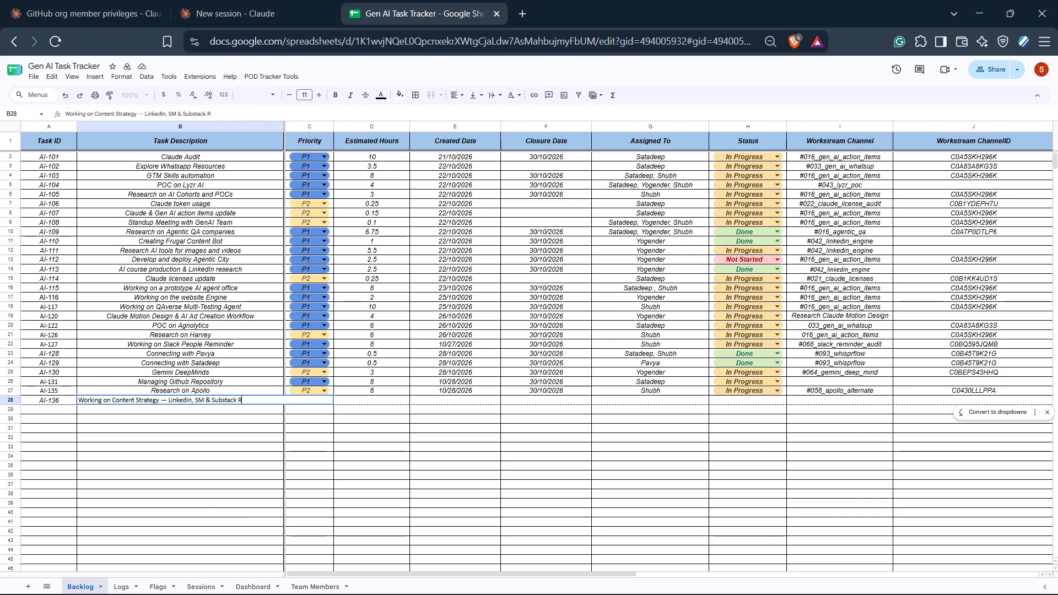
click(283, 434)
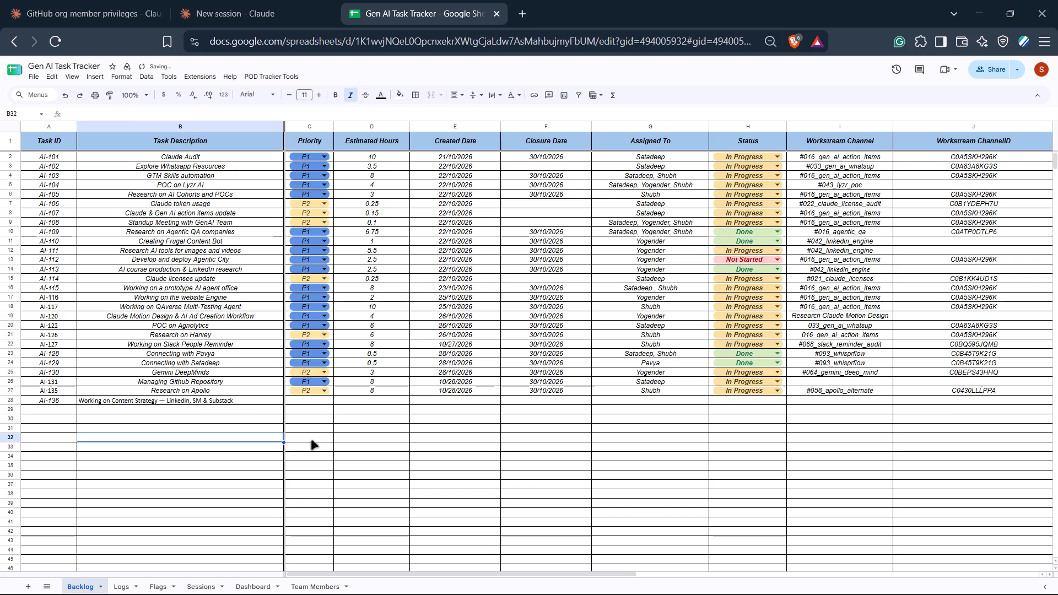
Align the AI-136 task description to the middle vertically and centre it horizontally in its cell.
click(191, 396)
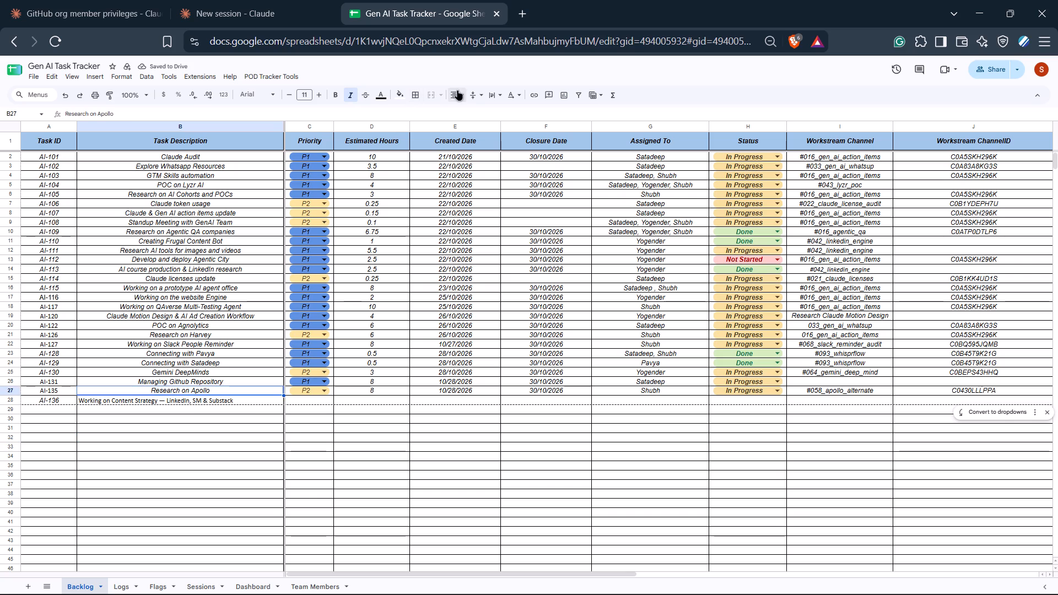
click(459, 92)
click(469, 106)
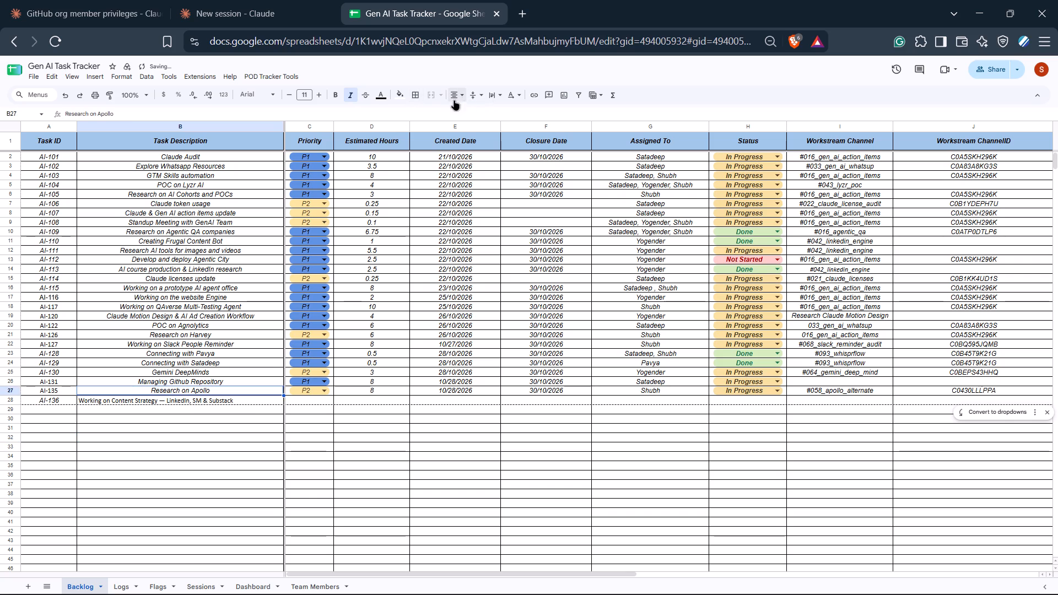
click(178, 428)
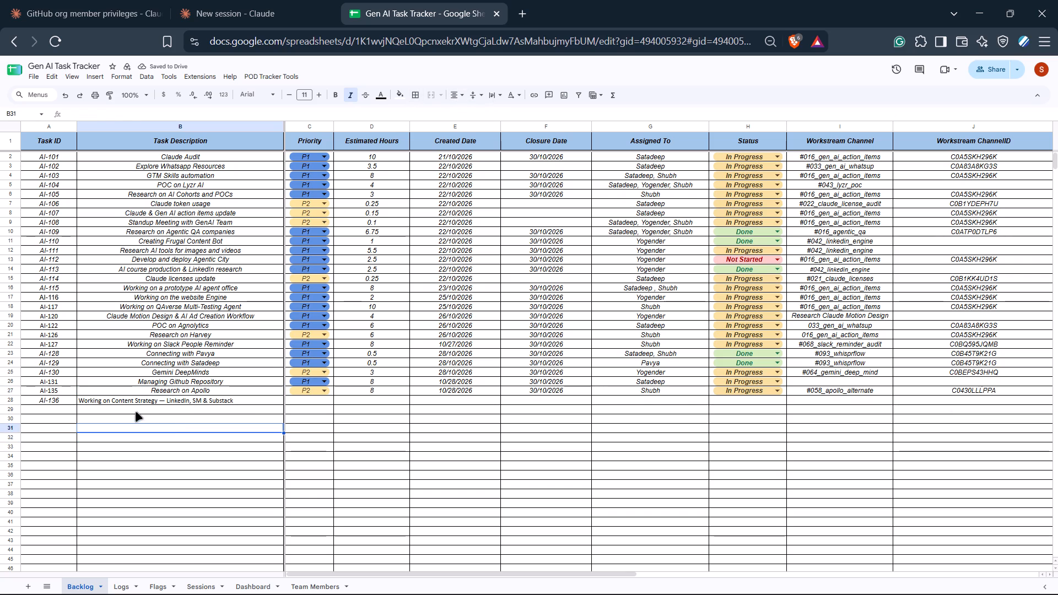
click(133, 402)
click(481, 96)
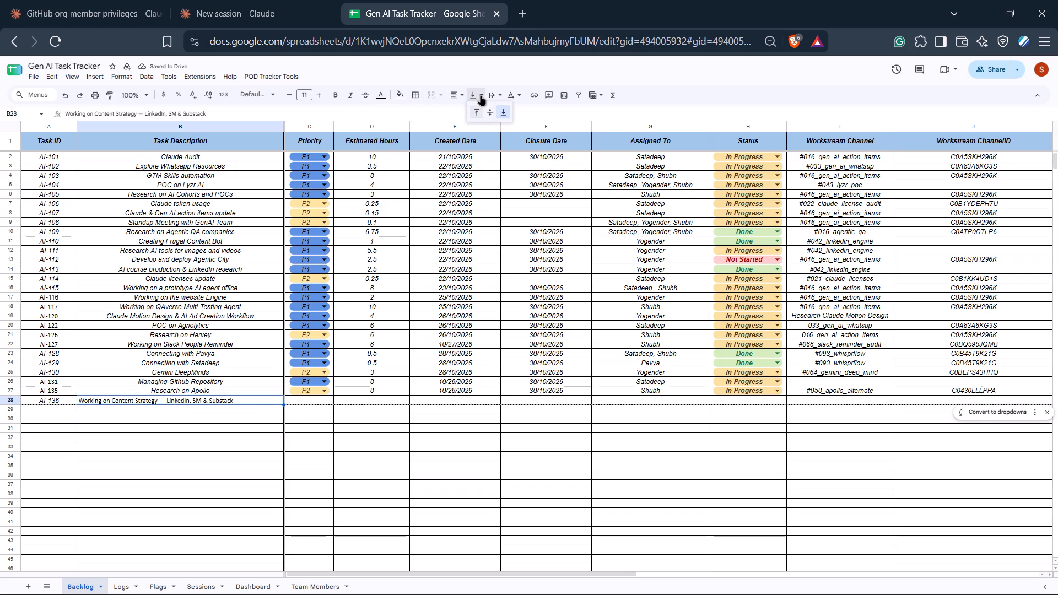
click(493, 110)
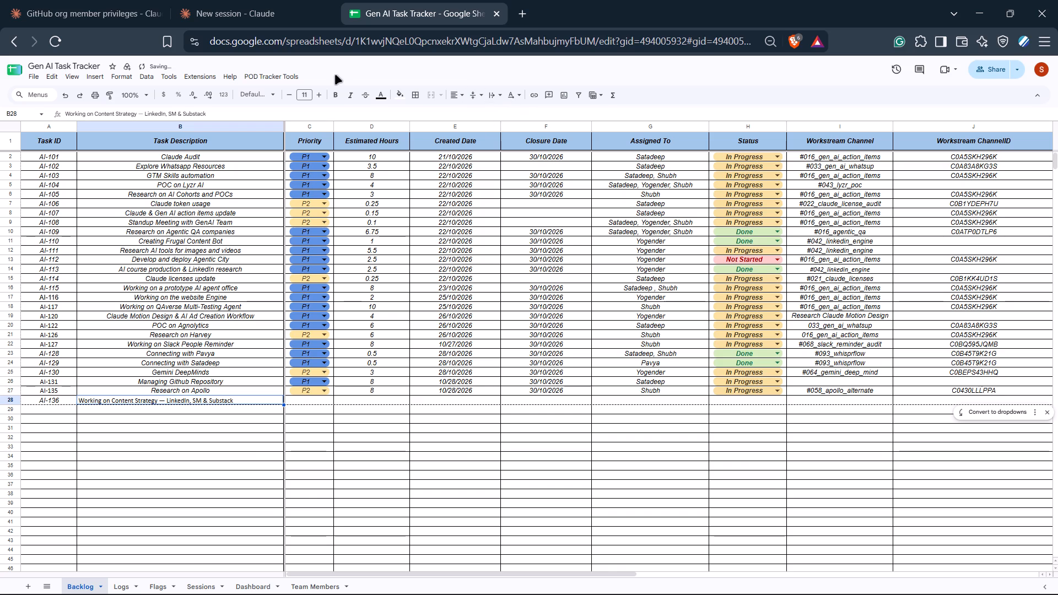
click(458, 90)
click(473, 111)
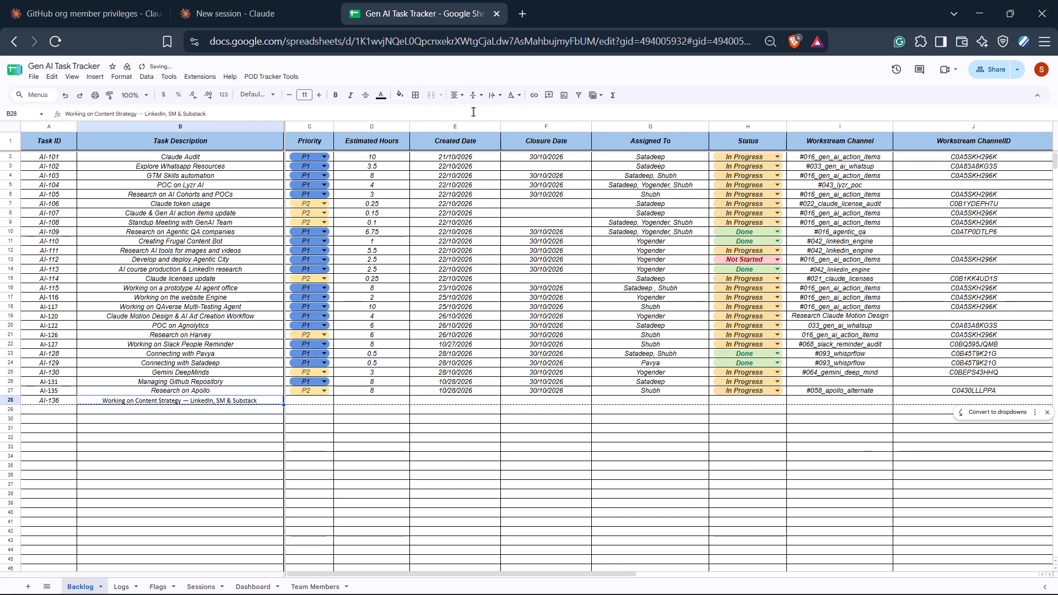
Set the priority of AI-136 to P1 by copying the priority cell of AI-131.
click(326, 401)
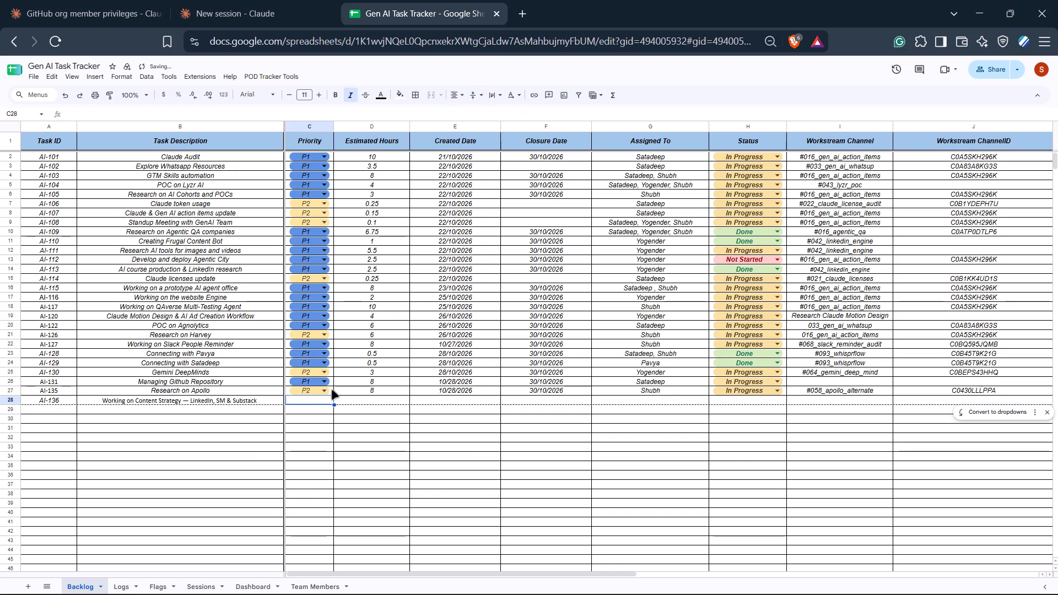
click(334, 377)
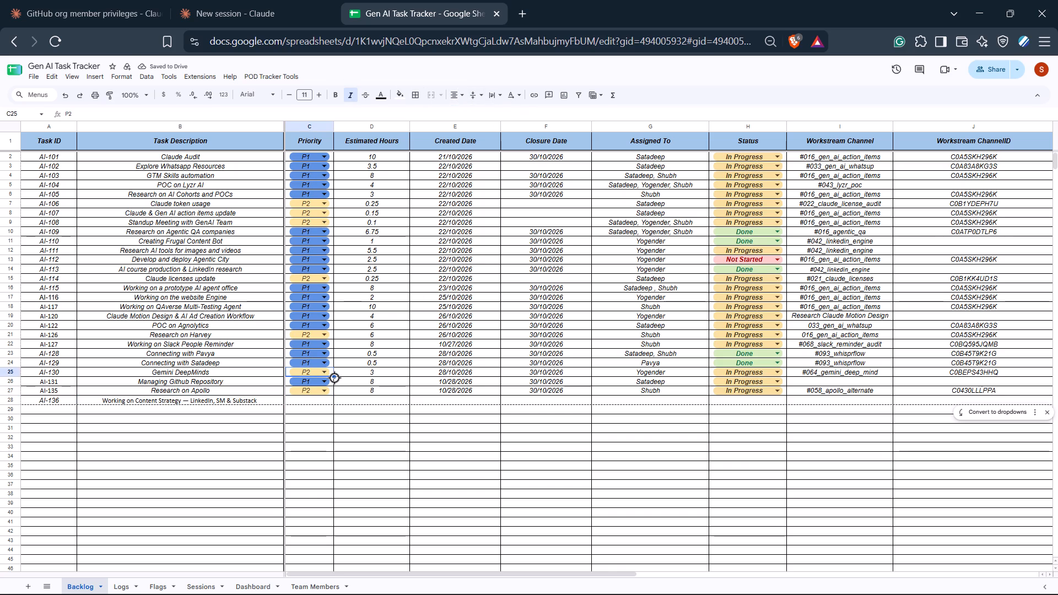
click(332, 382)
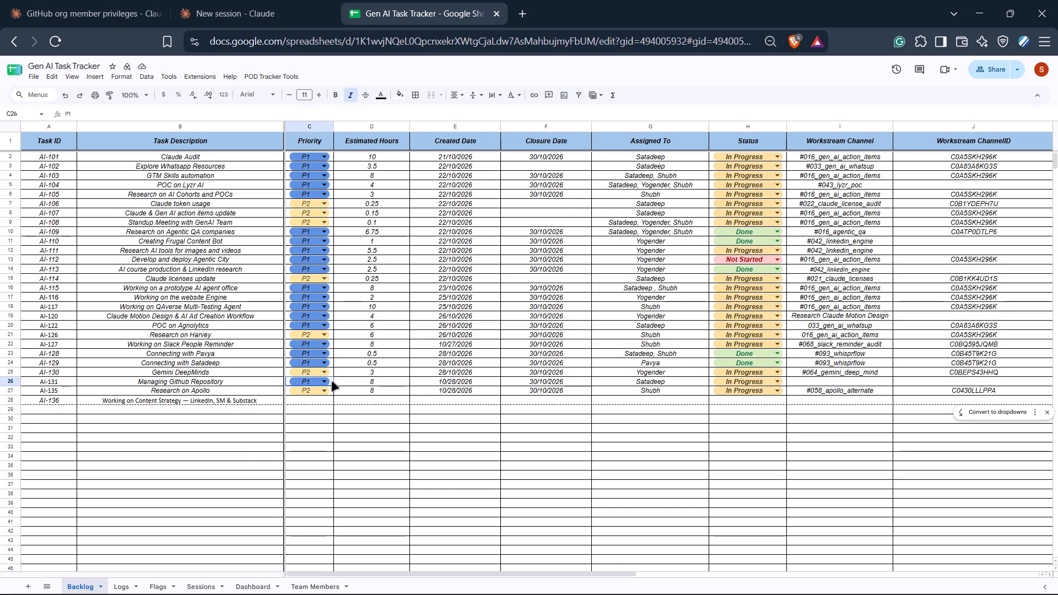
key(ctrl+c)
key(Down)
key(Down)
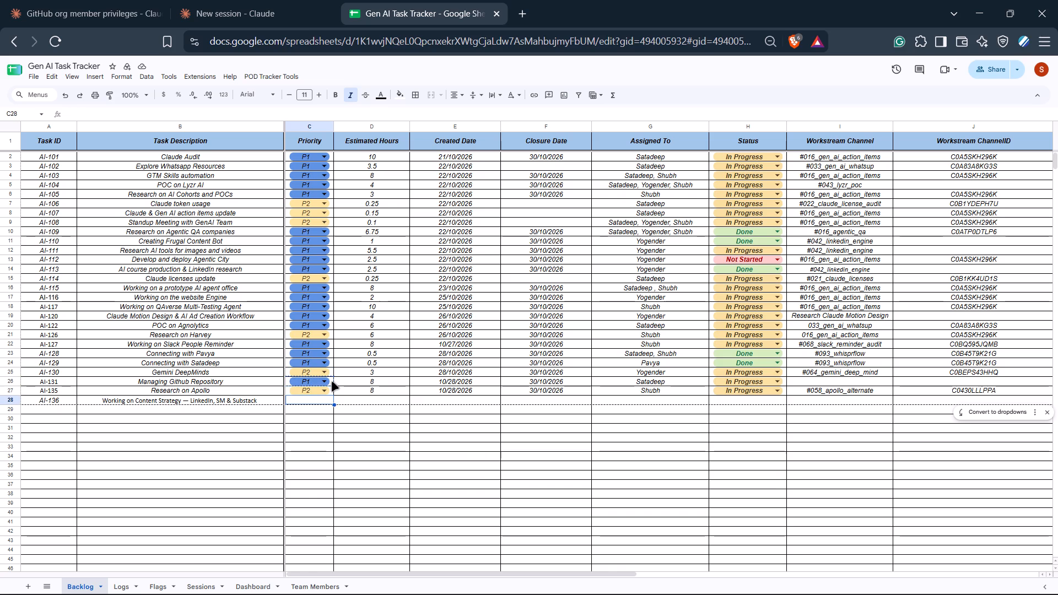
key(ctrl+v)
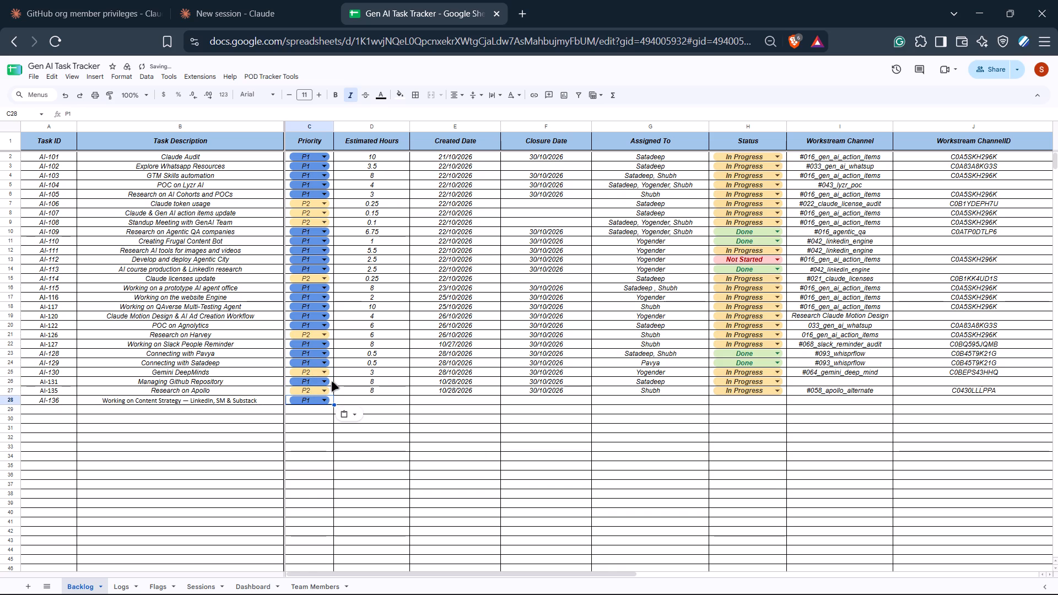
Enter 8 as the estimated hours for AI-136.
click(377, 398)
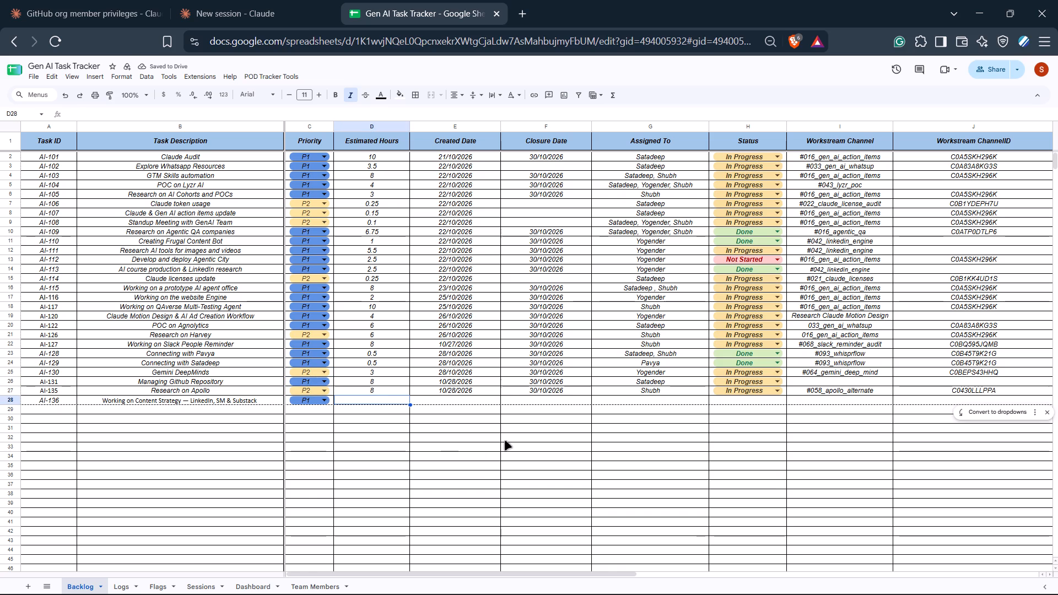
key(1)
key(0)
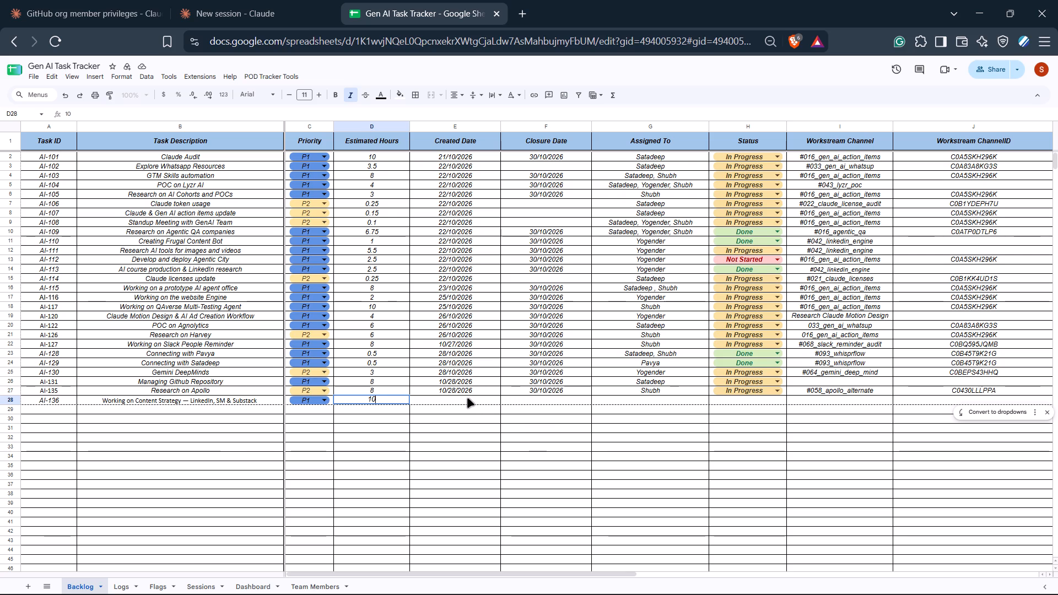
key(BackSpace)
key(BackSpace)
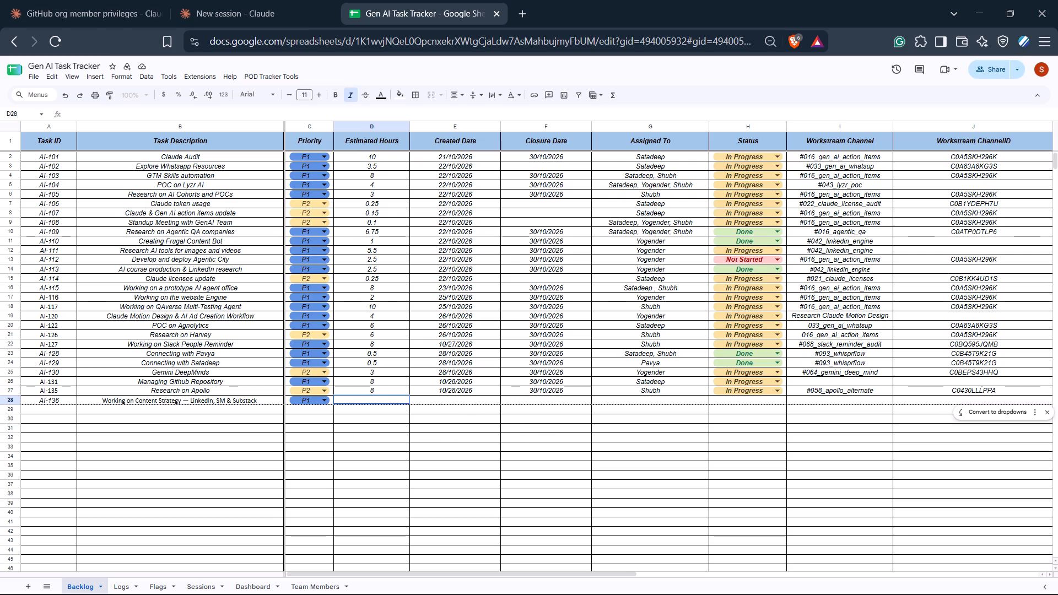
key(8)
Copy the created date from AI-128 into the AI-136 row and change it to 29/10/2026.
click(457, 405)
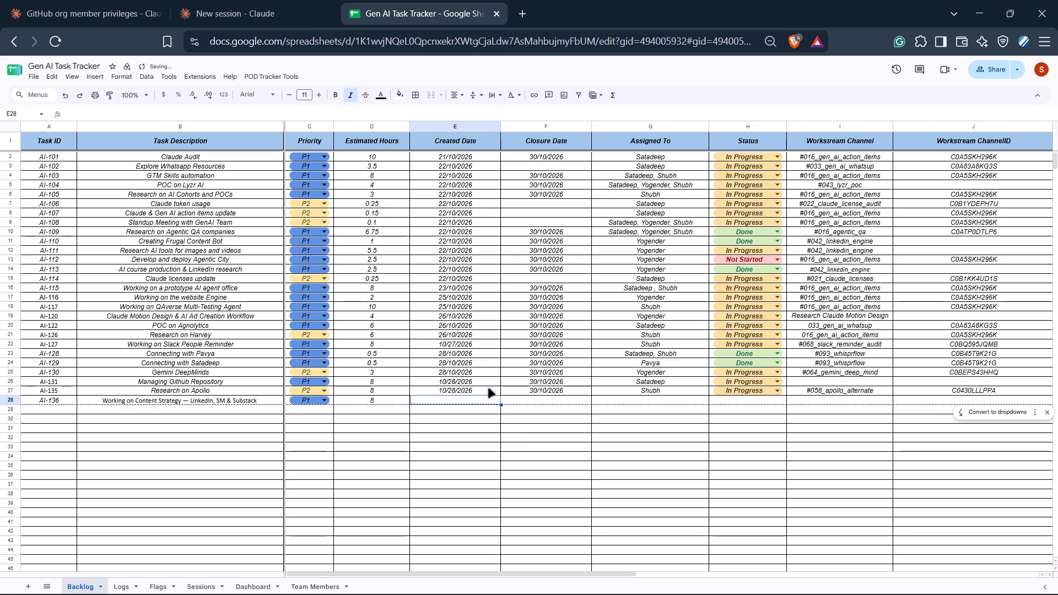
click(450, 352)
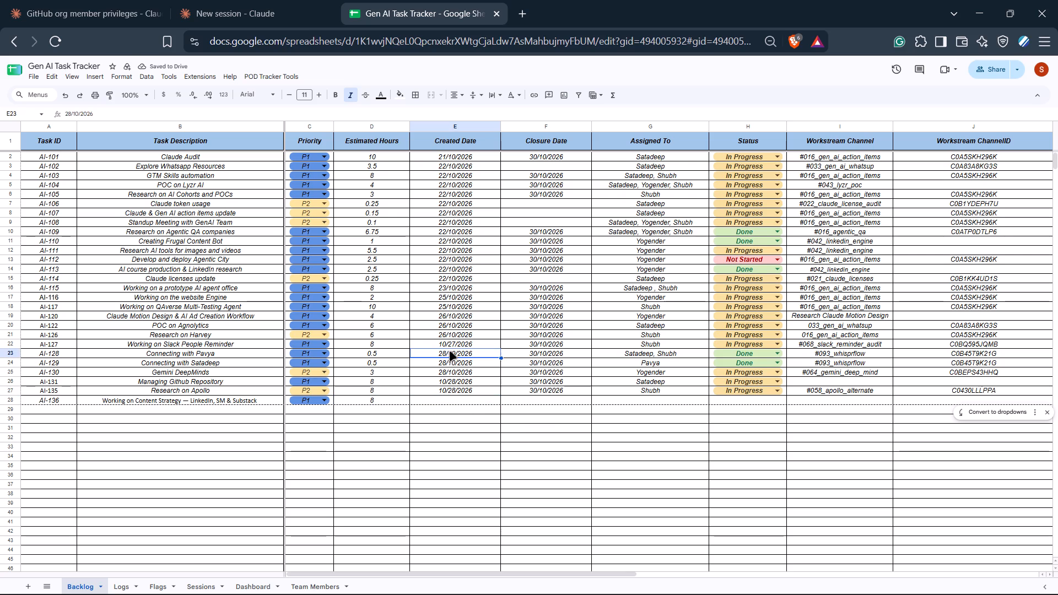
key(ctrl+c)
click(457, 398)
key(ctrl+v)
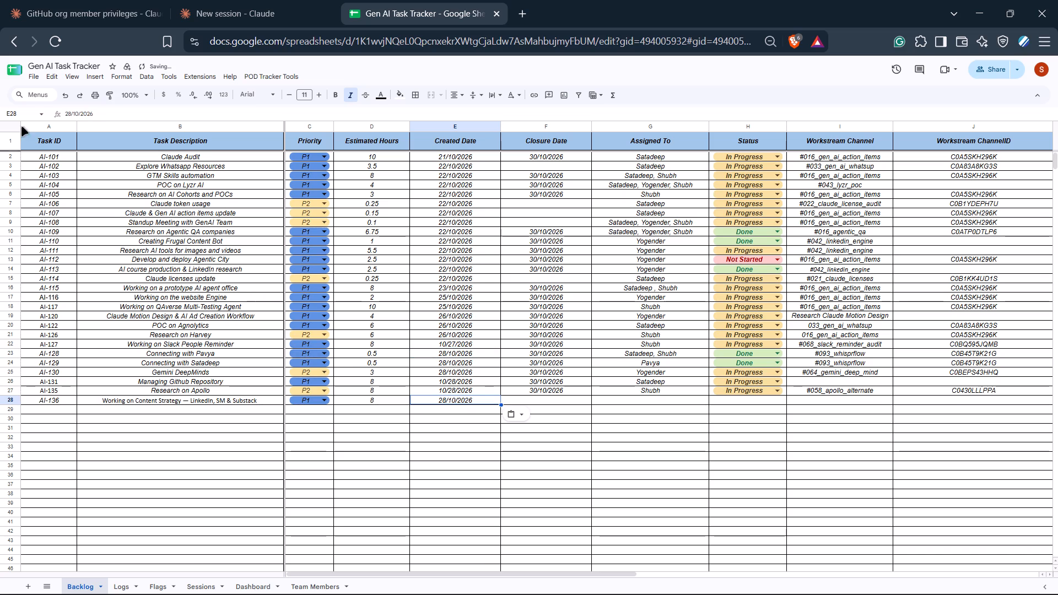
click(72, 112)
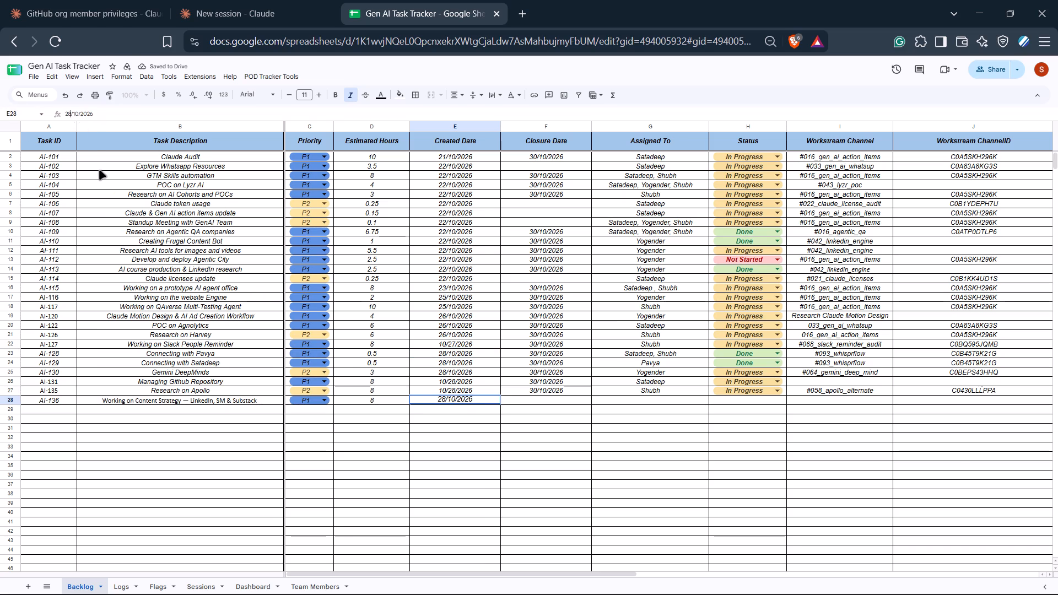
key(BackSpace)
key(9)
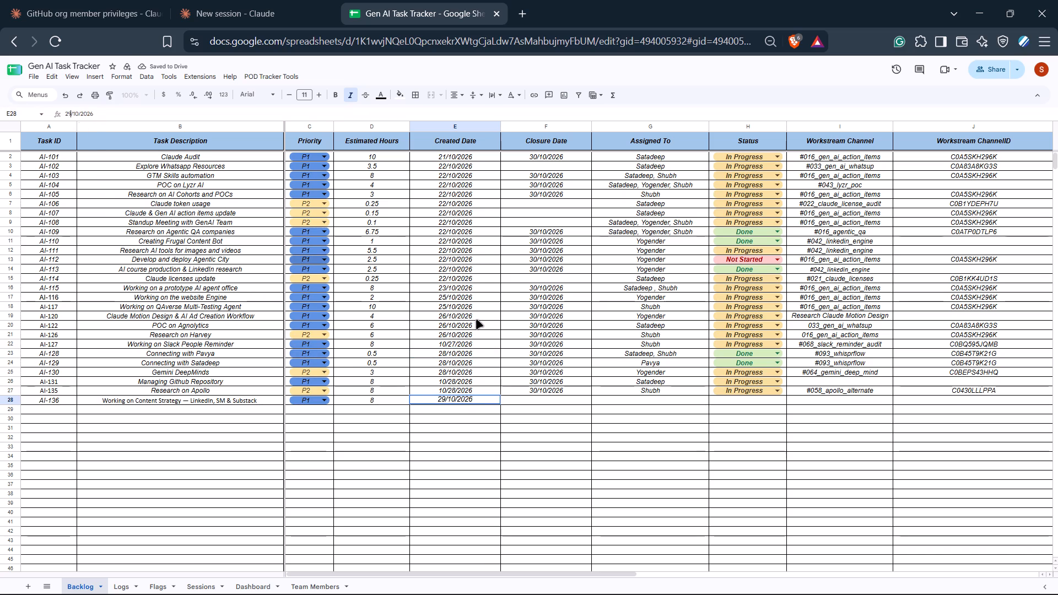
Assign task AI-136 to Yogender.
click(647, 397)
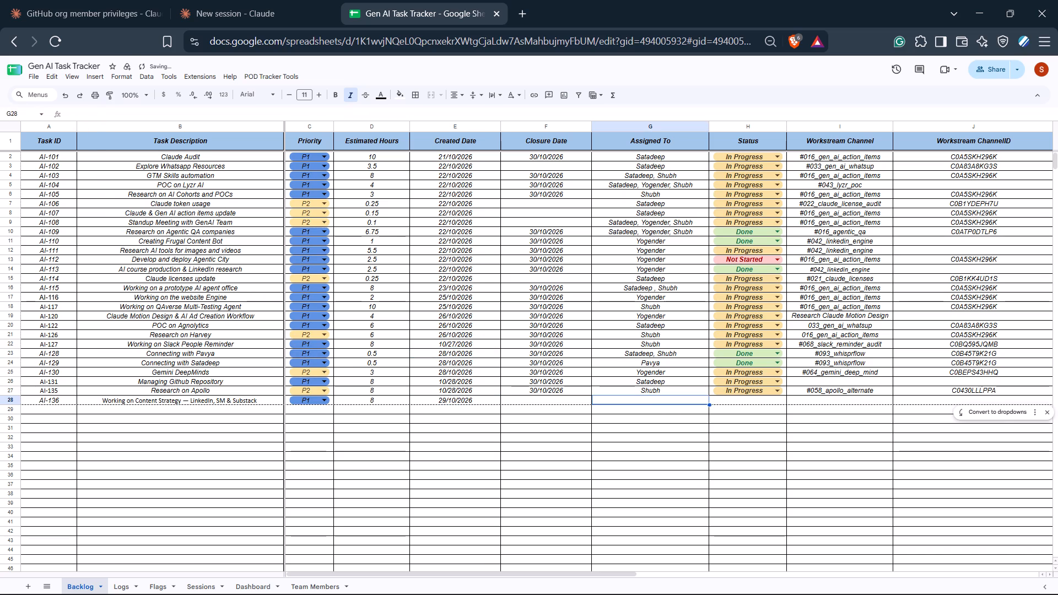
text(Yogend)
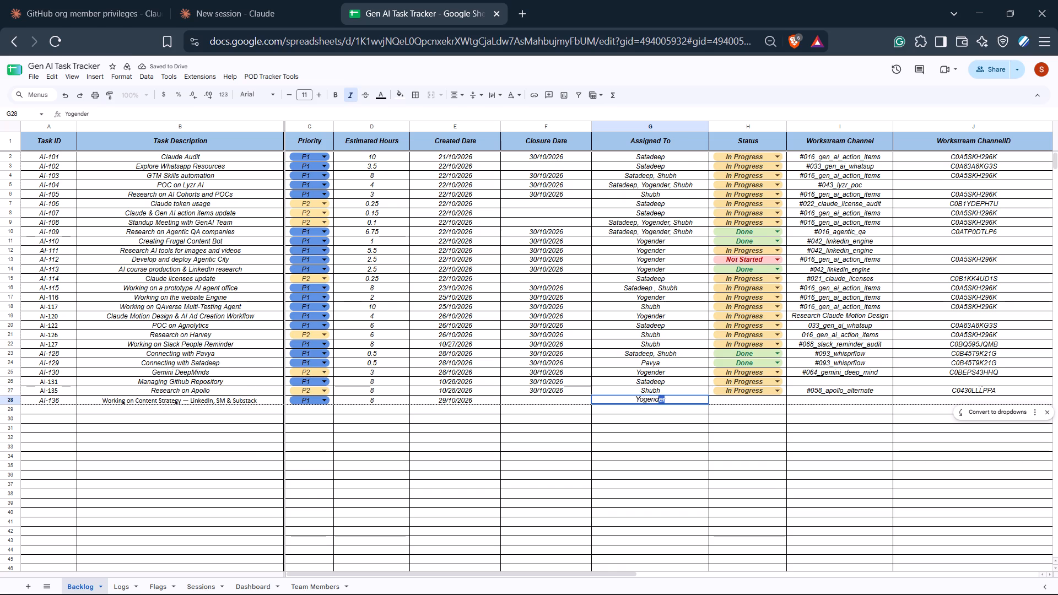
key(Tab)
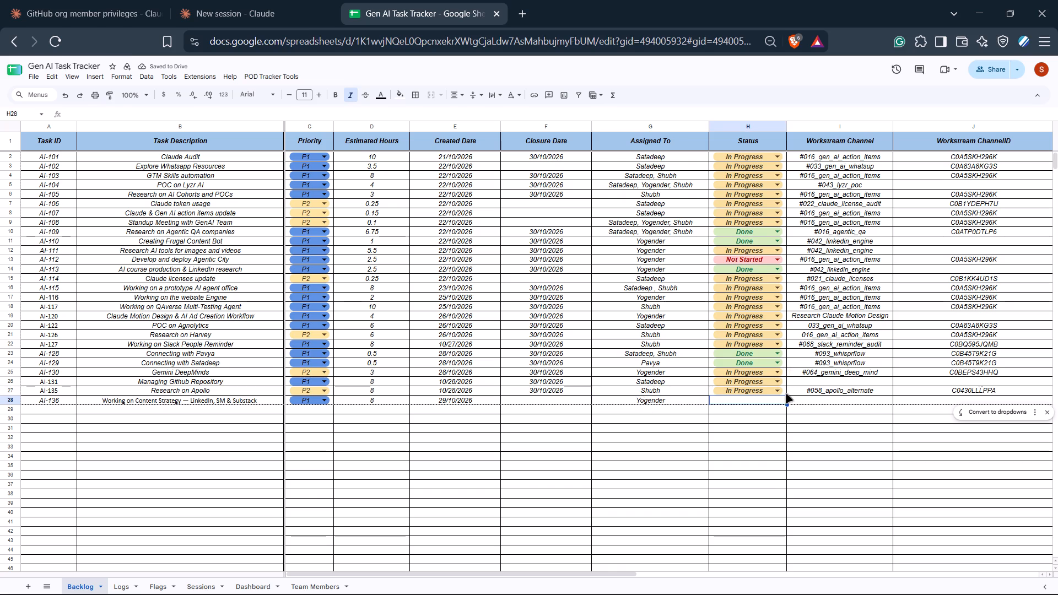
Set the status of AI-136 to Not Started by copying the status cell of AI-112.
click(786, 261)
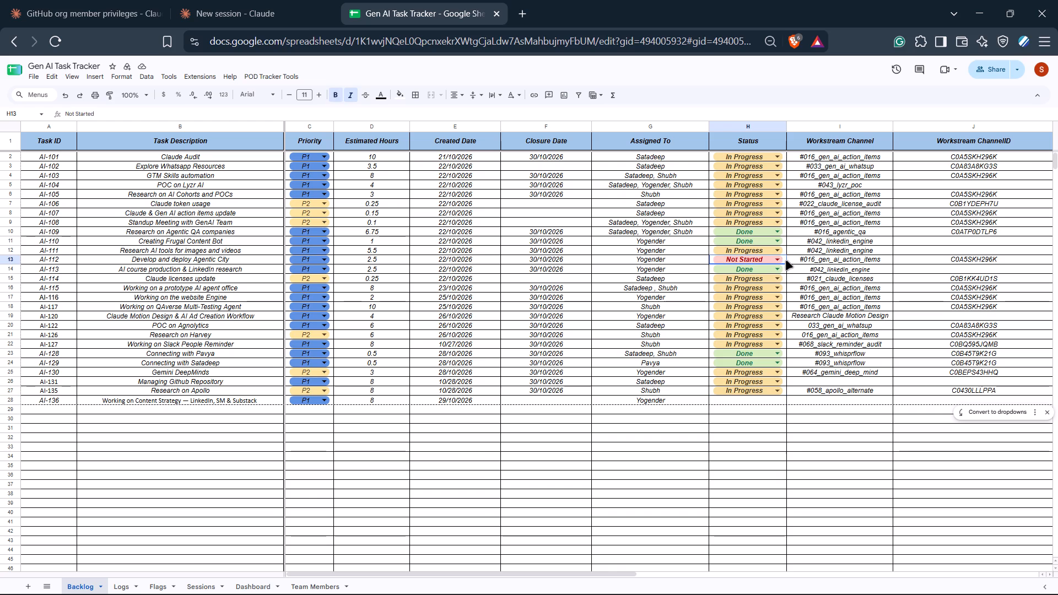
key(ctrl+c)
click(762, 401)
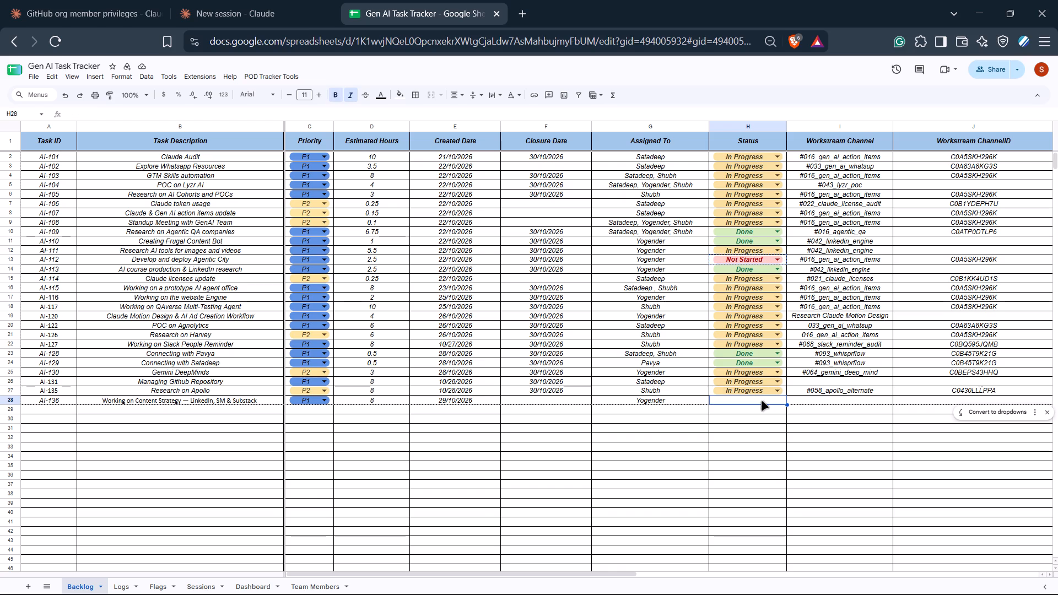
key(ctrl+v)
Select the empty Workstream Channel cell in the AI-136 row.
click(843, 401)
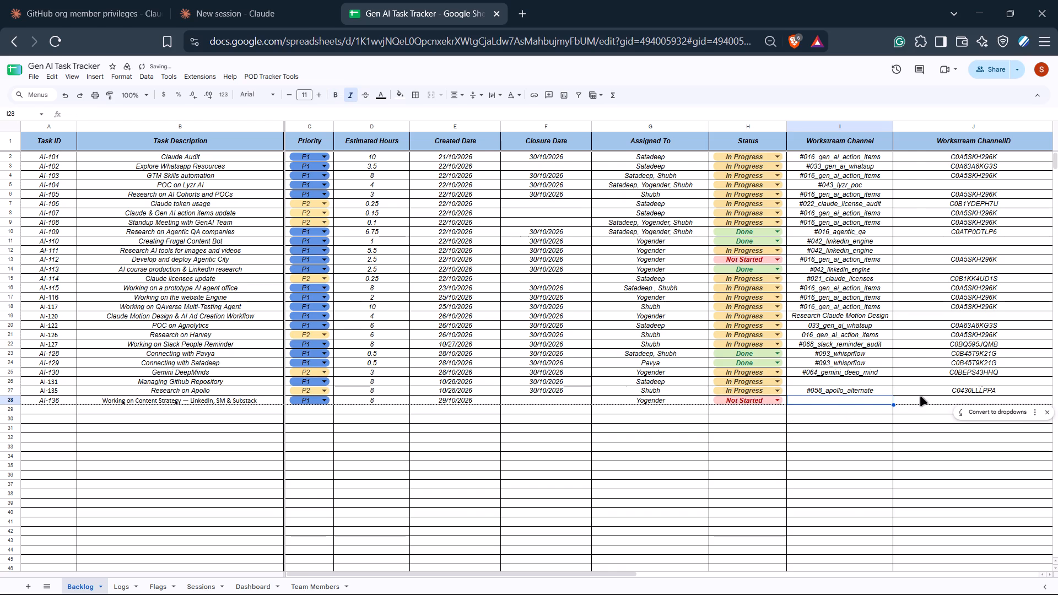
scroll(920, 397, left, 5)
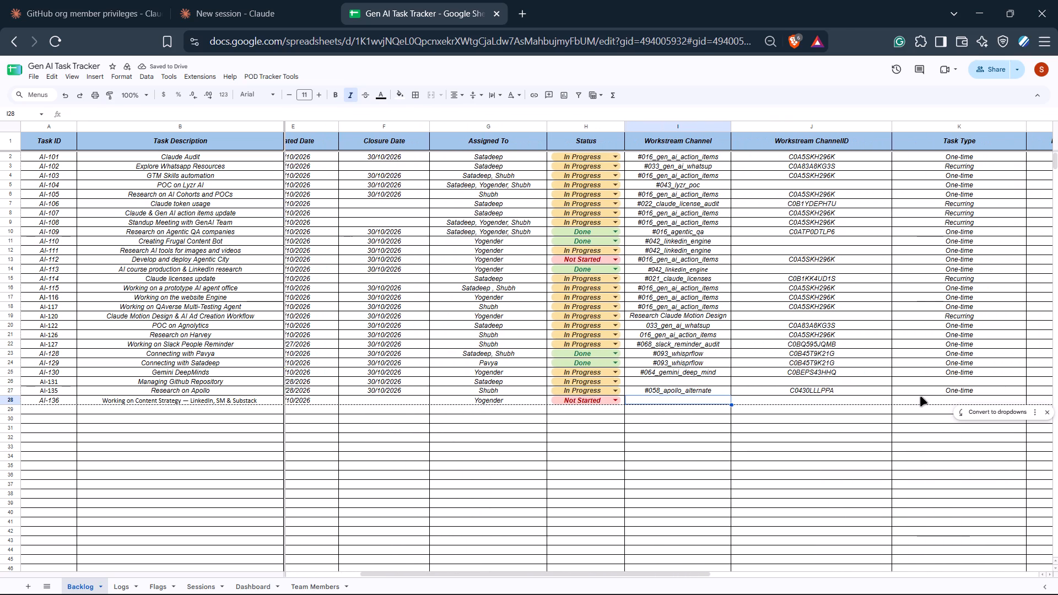
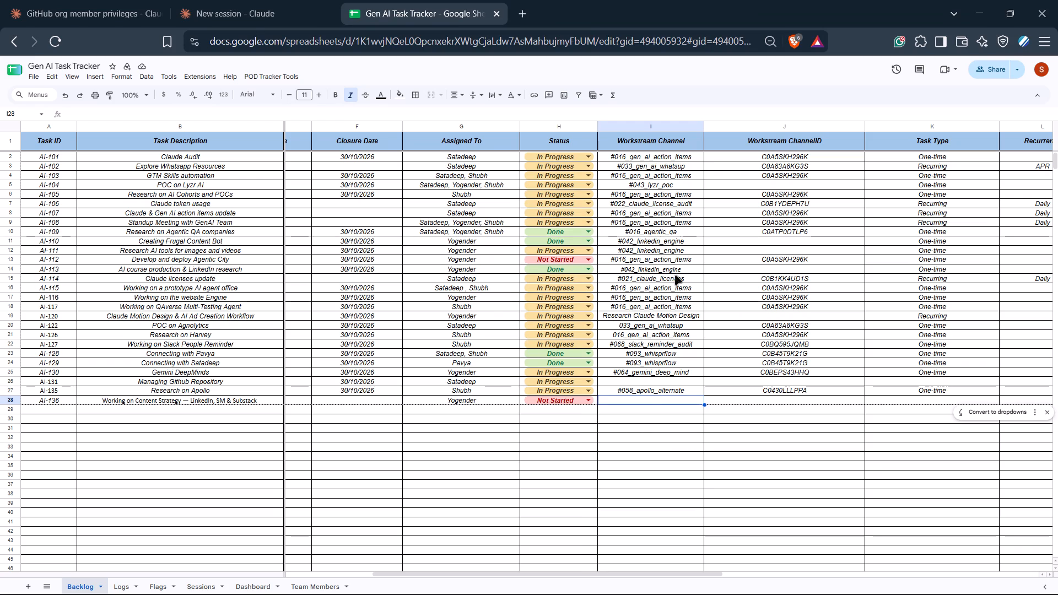
Set the task type of AI-136 to One-time by copying the Task Type cell of AI-135.
click(776, 402)
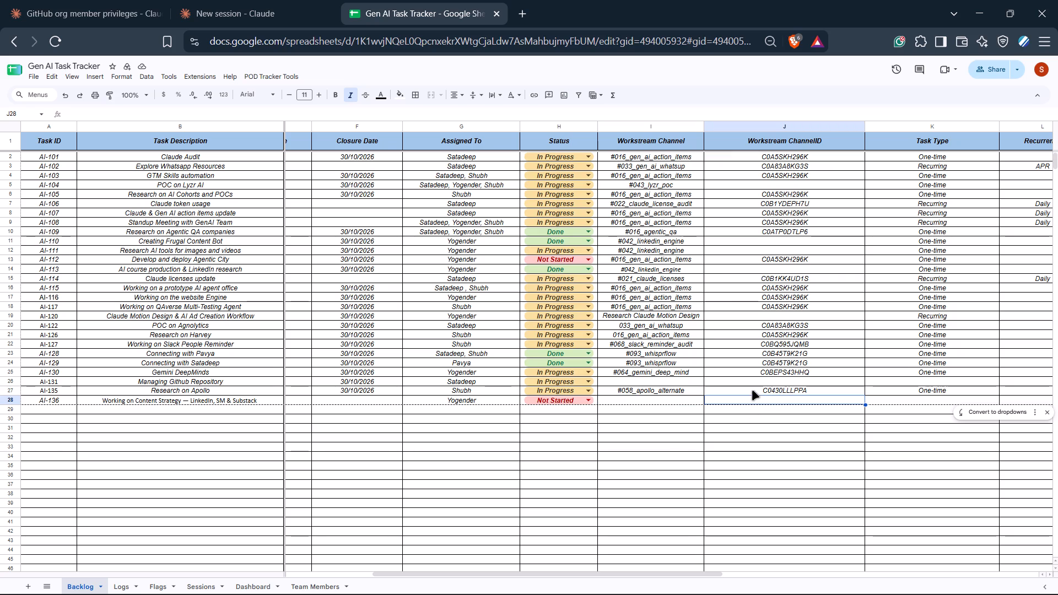
scroll(839, 429, left, 2)
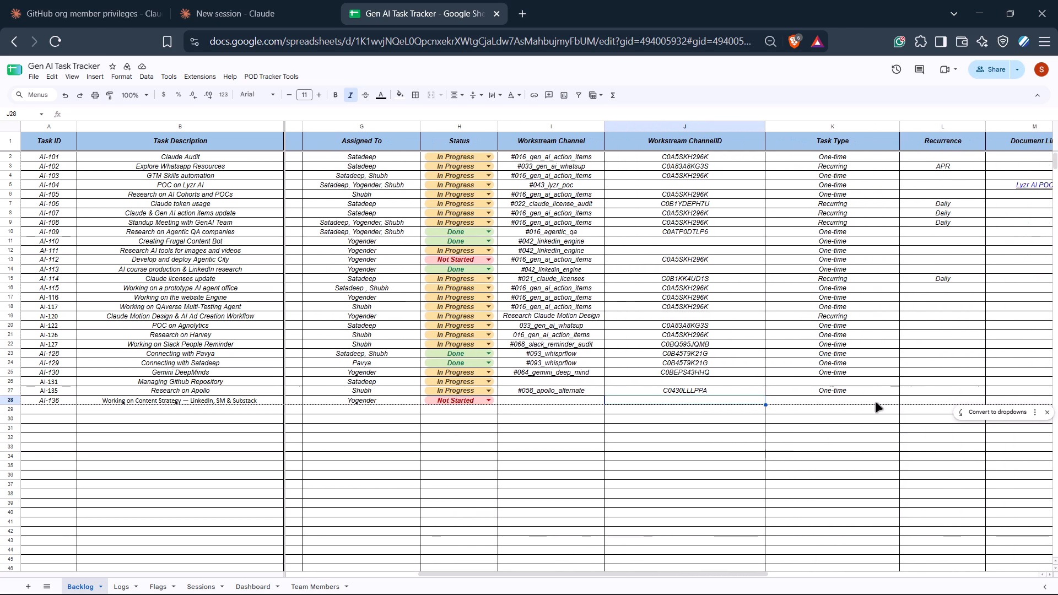
click(878, 390)
key(ctrl+c)
click(861, 409)
click(865, 403)
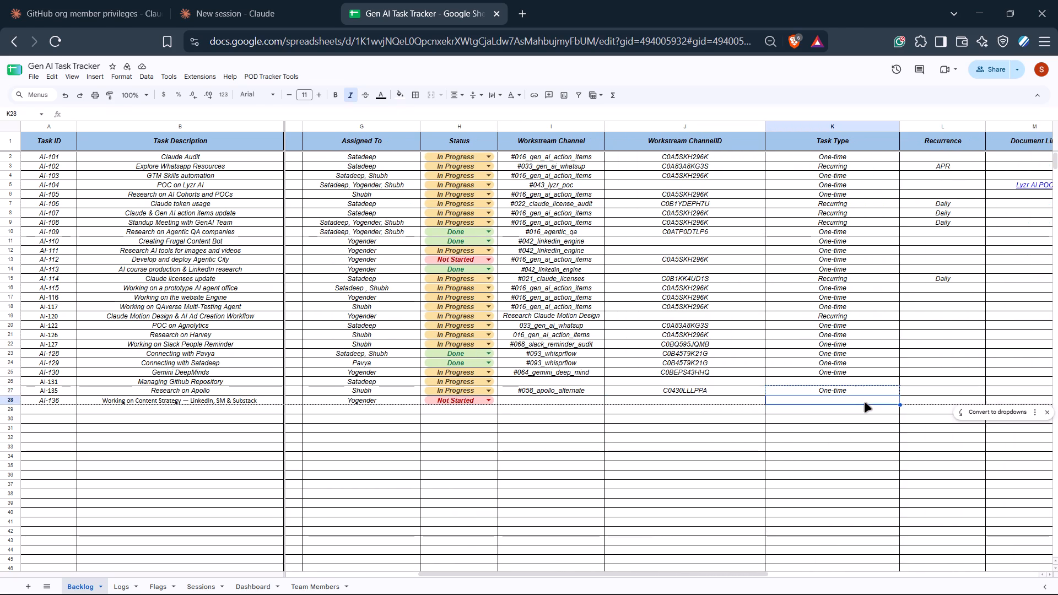
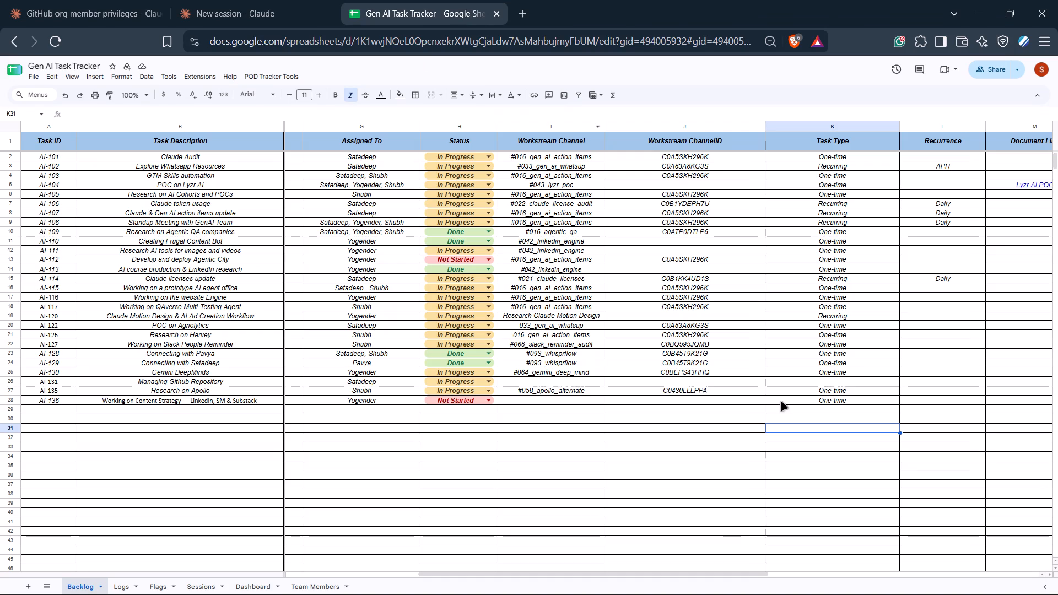
Paste the workstream channel for AI-136 and remove the stray space so it reads #016_virality_ideas.
click(575, 401)
key(ctrl+v)
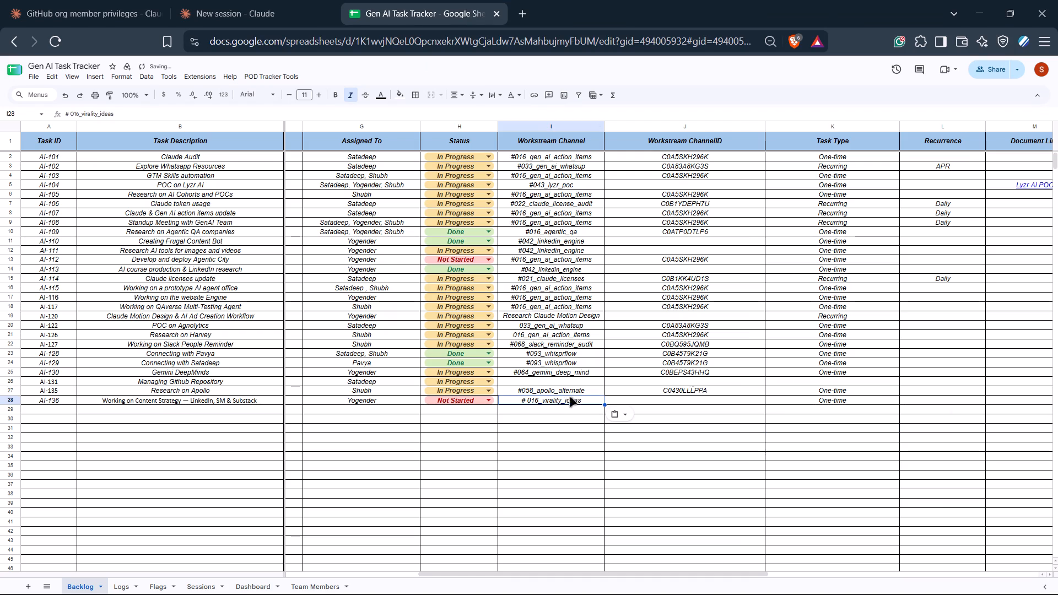
click(71, 114)
key(BackSpace)
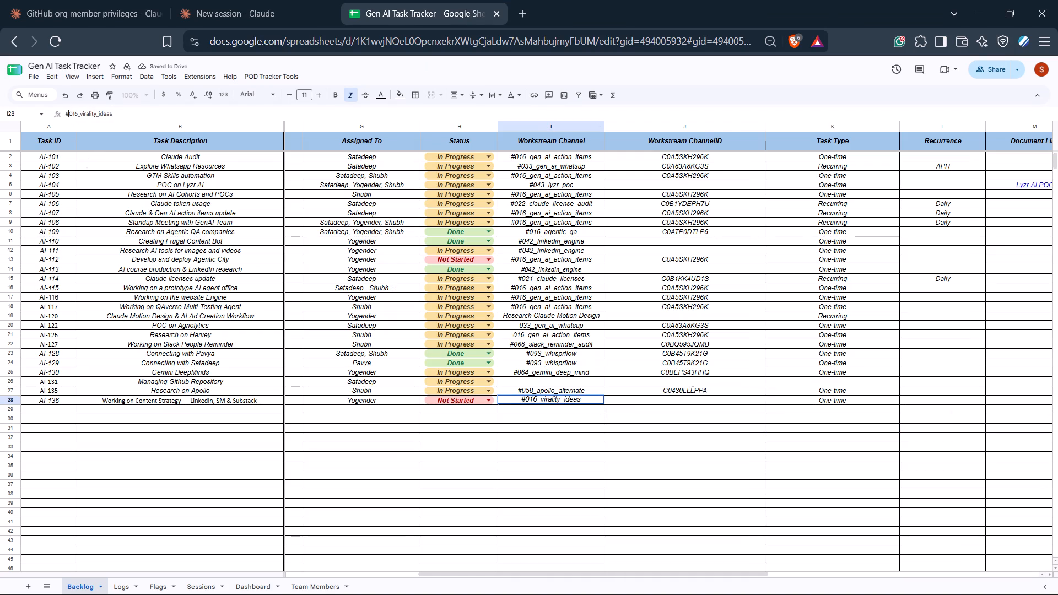
click(643, 464)
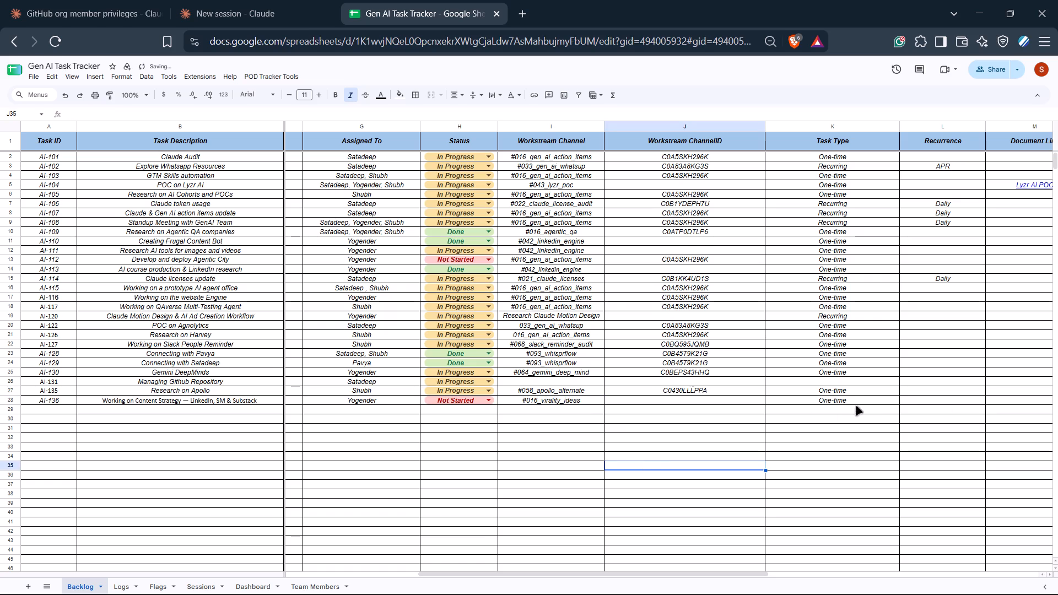
Review the AI-136 row across the columns from Status to Category for details still missing.
click(861, 402)
scroll(944, 399, left, 5)
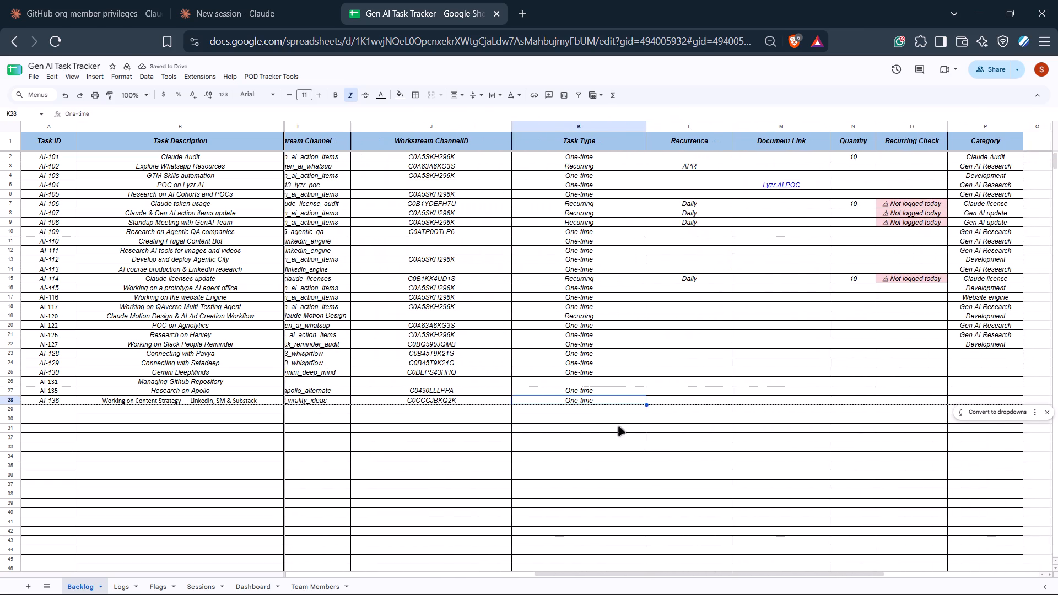
click(703, 404)
scroll(703, 404, left, 4)
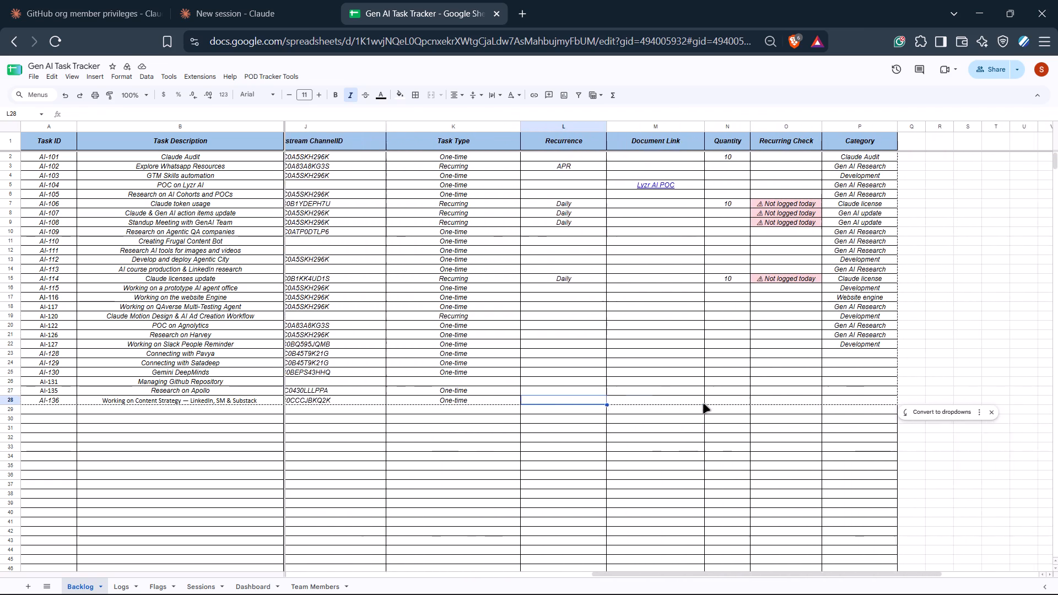
scroll(703, 404, left, 2)
scroll(524, 417, right, 2)
click(435, 382)
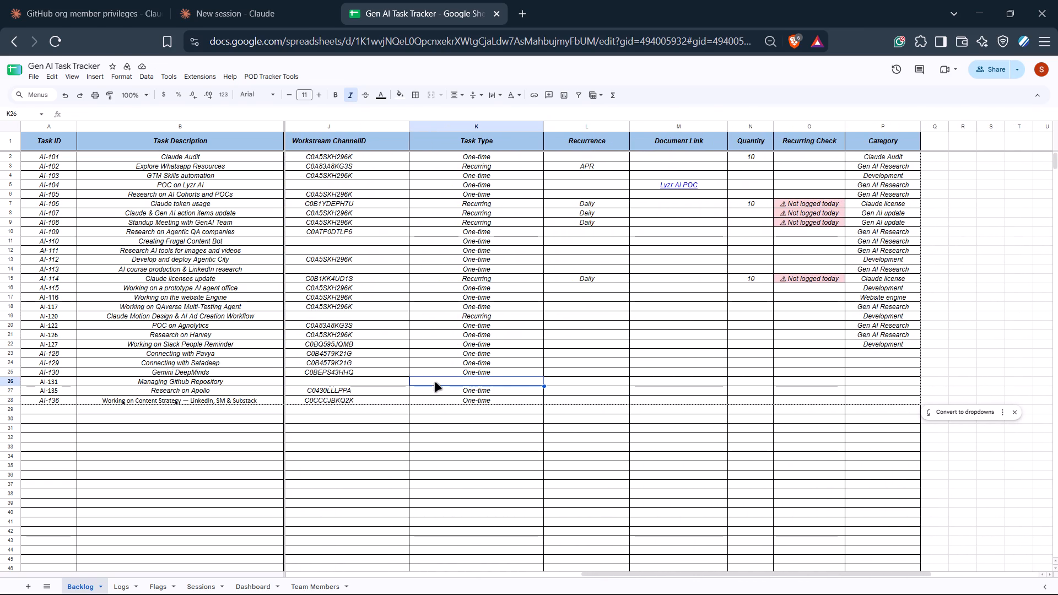
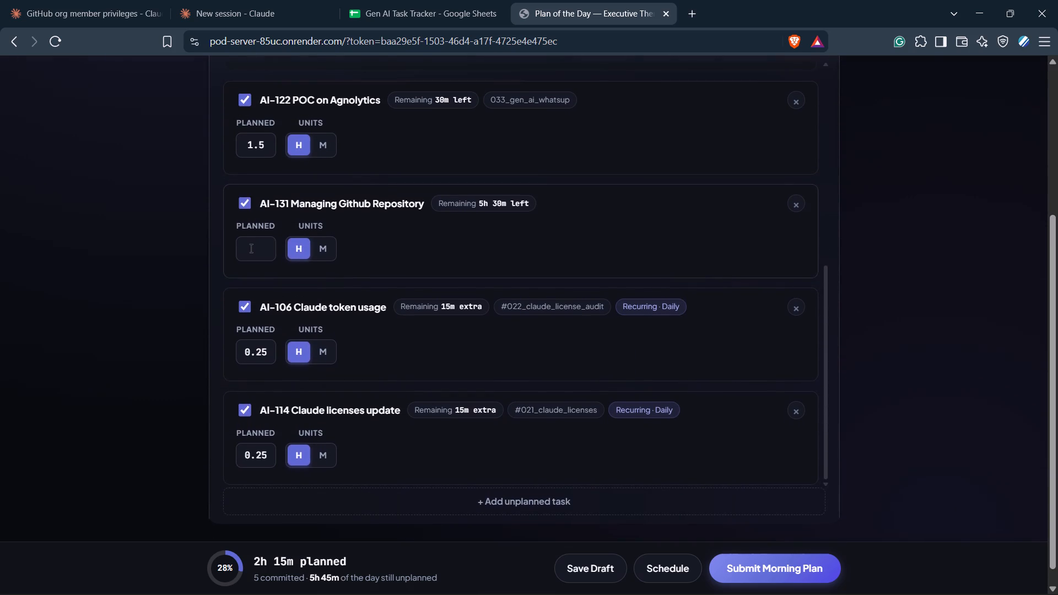
Set the planned time for AI-131 Managing Github Repository to 4 hours.
click(251, 248)
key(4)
click(139, 331)
Add the recurring task AI-102 Explore Whatsapp Resources (APR), from the Other recurrence group, to the Gen AI plan.
scroll(331, 309, up, 4)
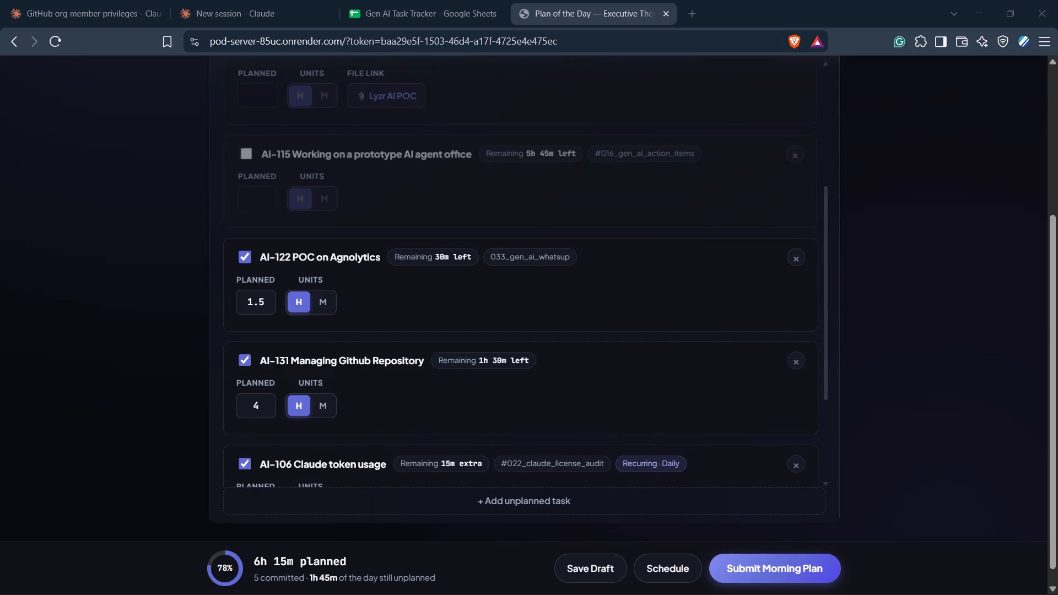
scroll(338, 301, up, 3)
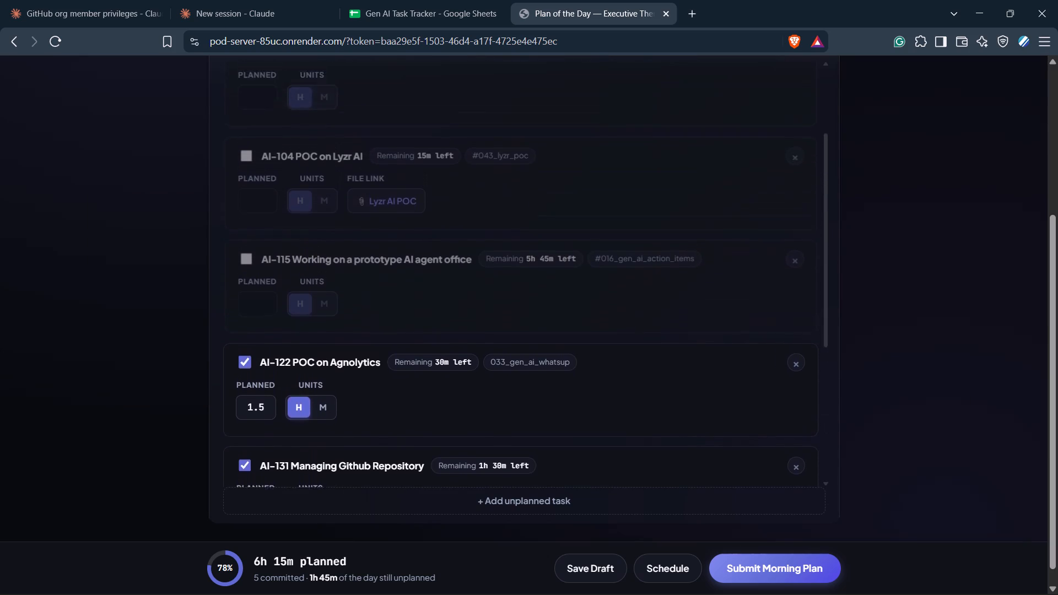
scroll(338, 301, up, 3)
scroll(338, 301, down, 5)
scroll(338, 301, up, 12)
scroll(480, 232, up, 1)
click(509, 256)
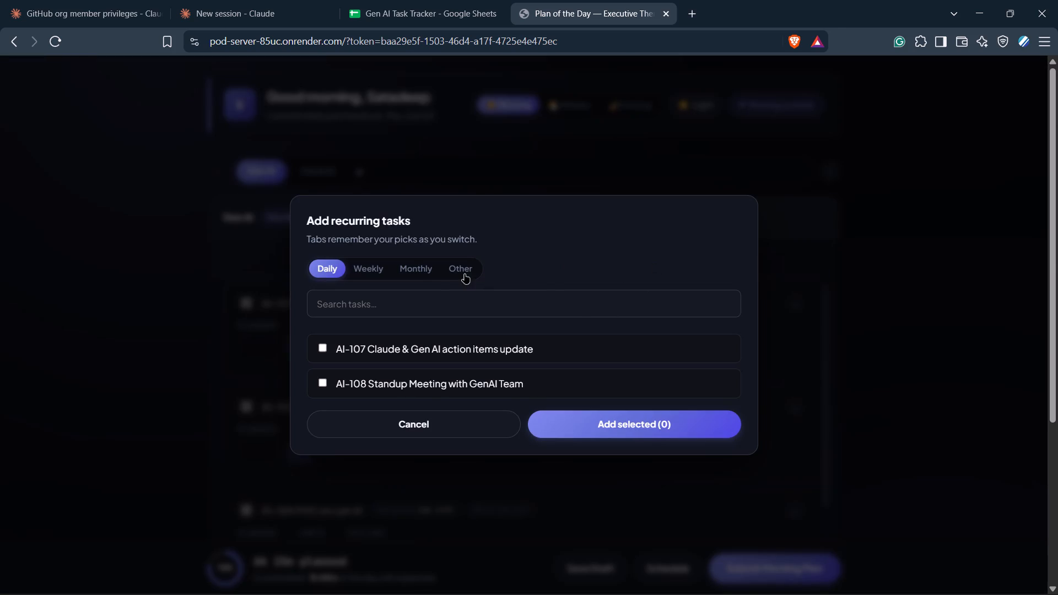
click(465, 272)
click(328, 368)
click(650, 405)
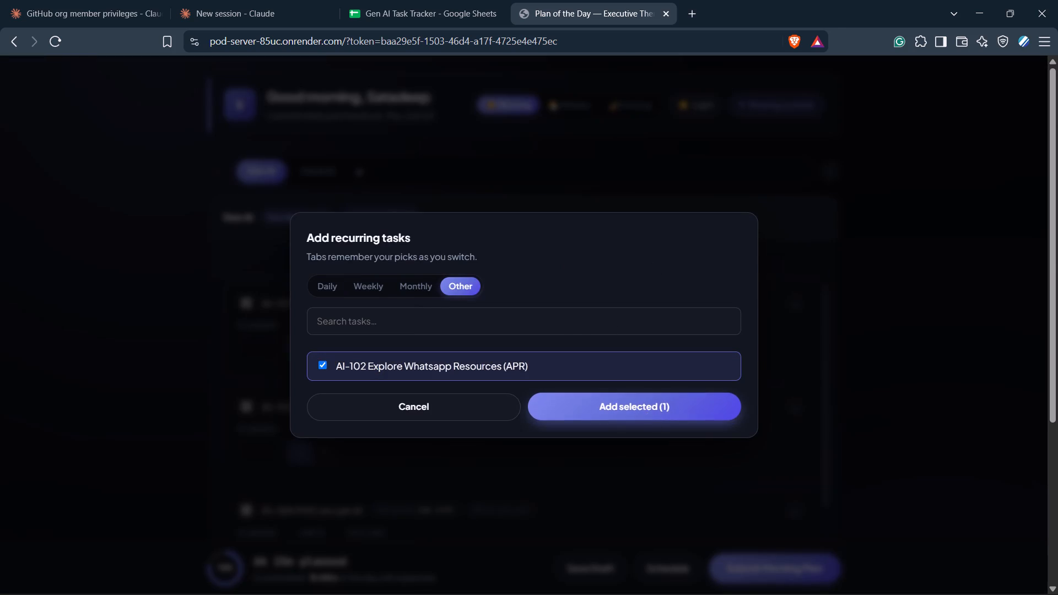
Set the planned time for AI-102 Explore Whatsapp Resources to 0.75 hours.
scroll(348, 345, down, 10)
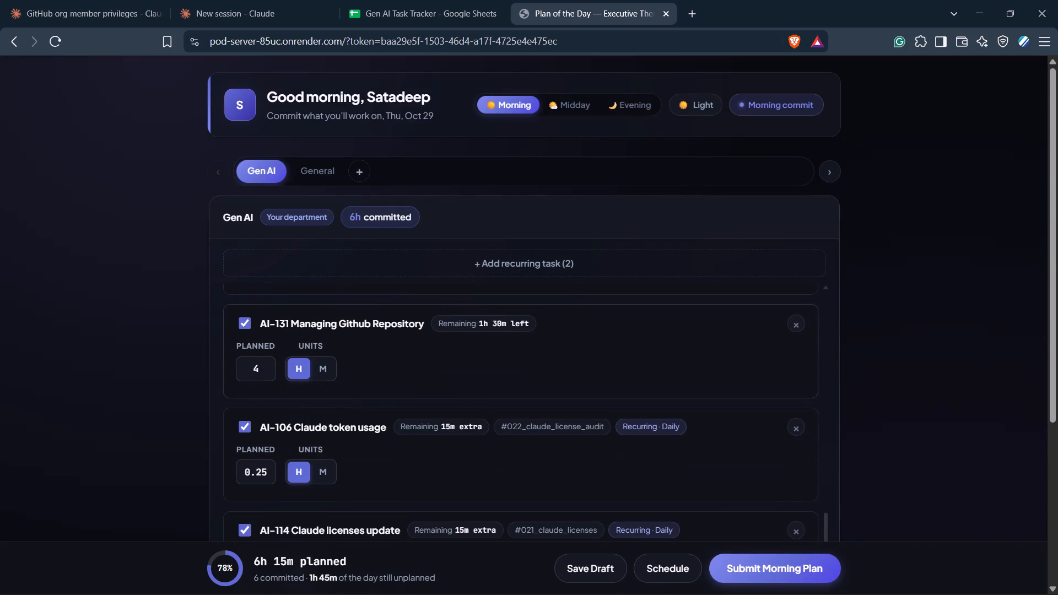
scroll(288, 412, down, 3)
click(264, 431)
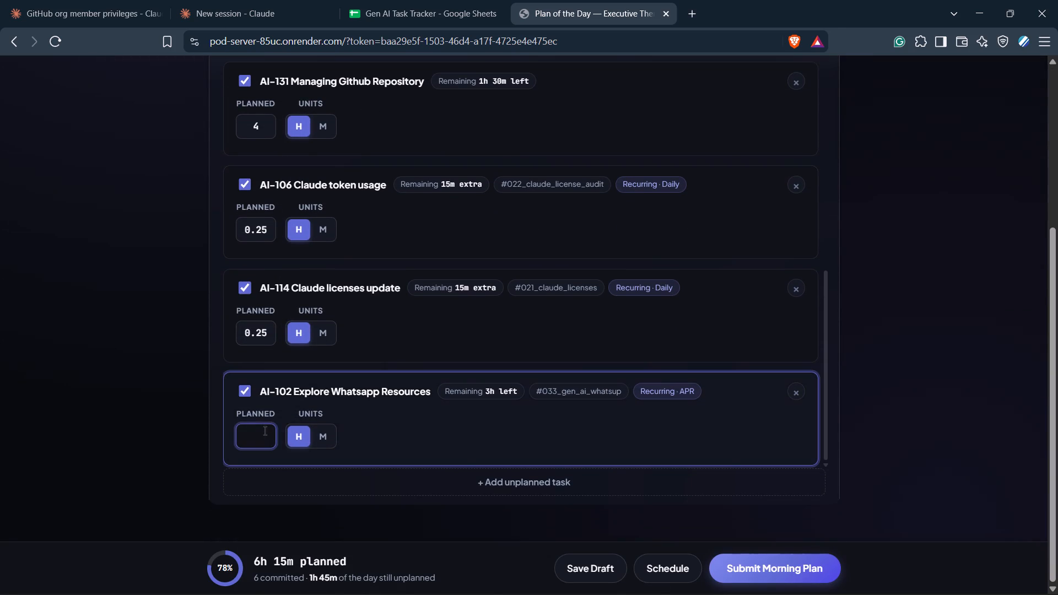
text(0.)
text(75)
click(133, 430)
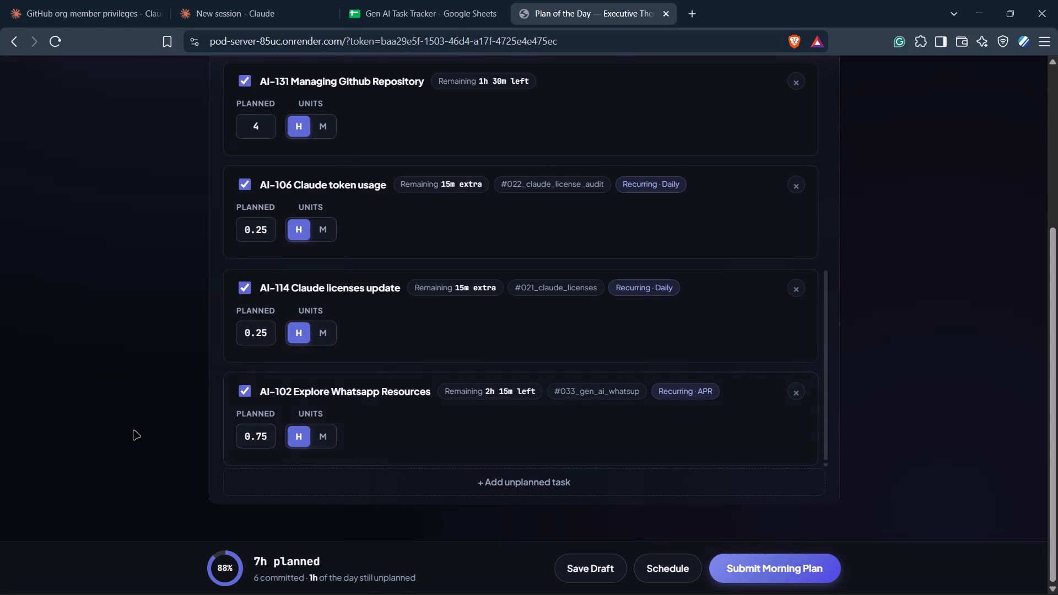
Review the committed and uncommitted Gen AI tasks to decide which one should fill the day's unplanned time.
scroll(355, 327, up, 2)
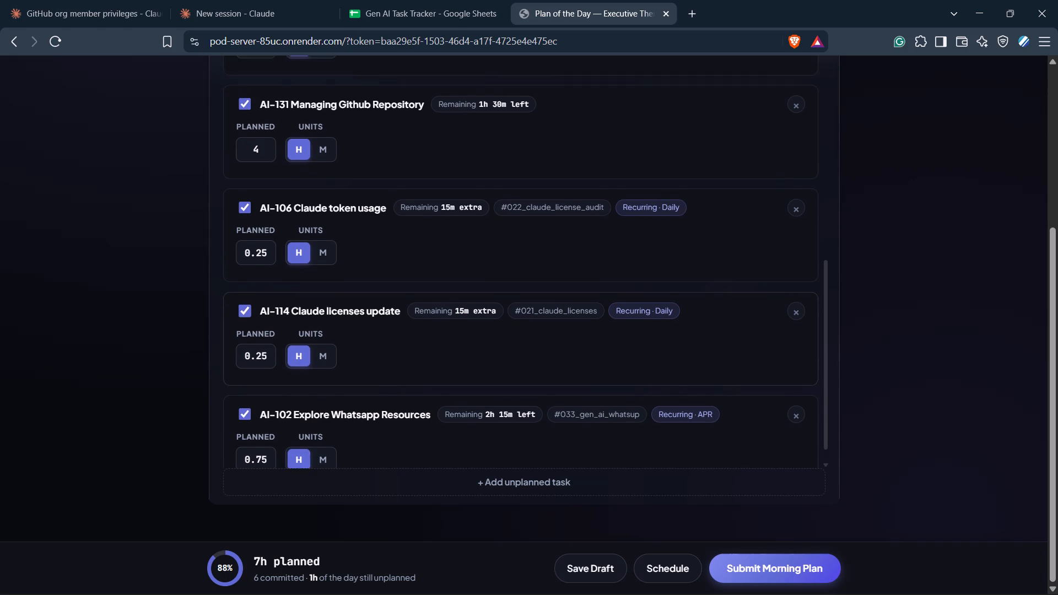
scroll(355, 327, up, 6)
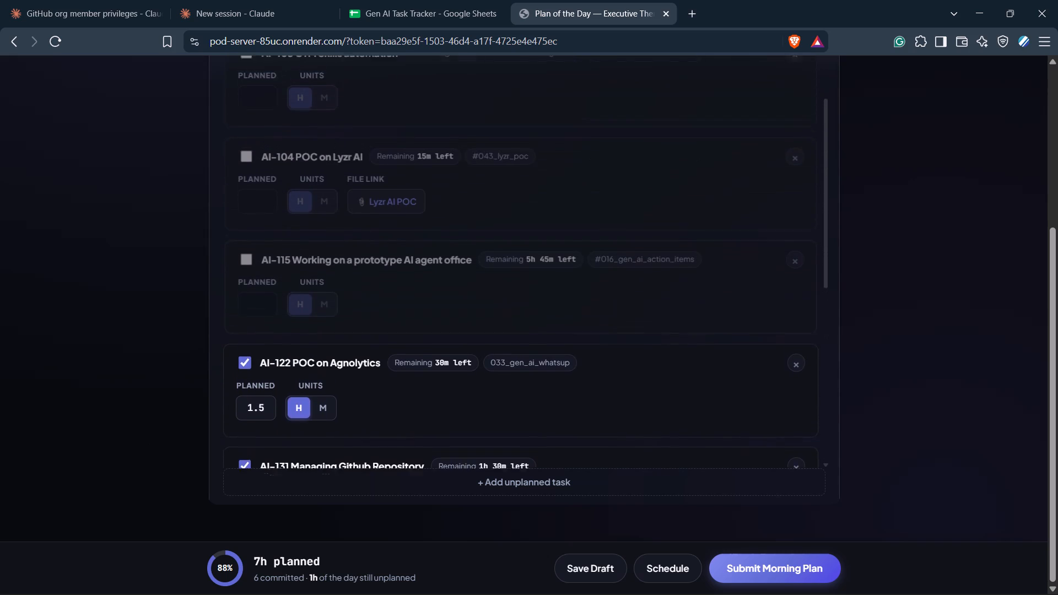
scroll(356, 326, up, 2)
scroll(305, 212, down, 1)
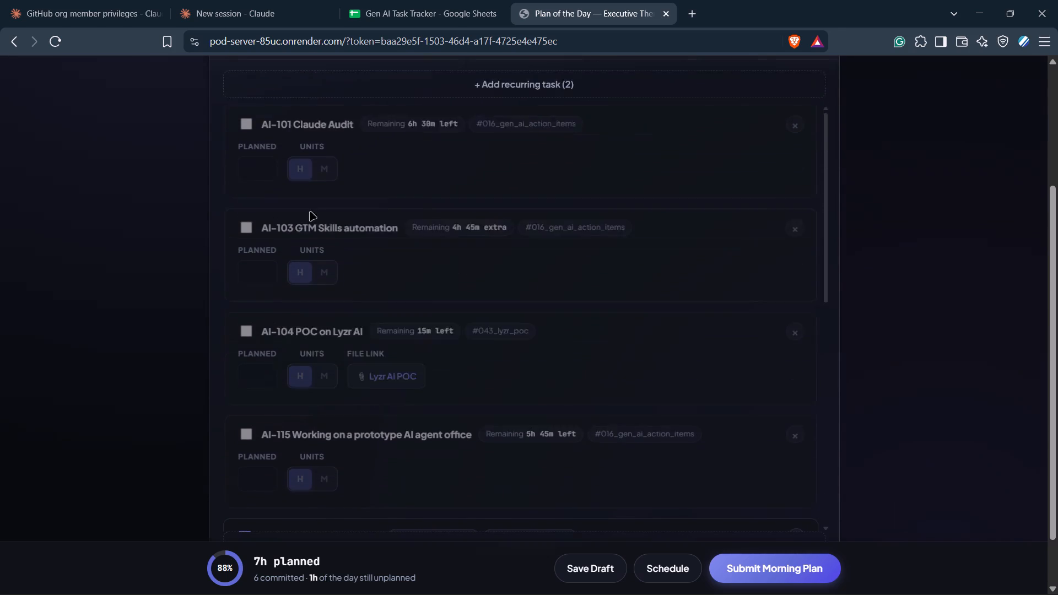
scroll(310, 212, down, 2)
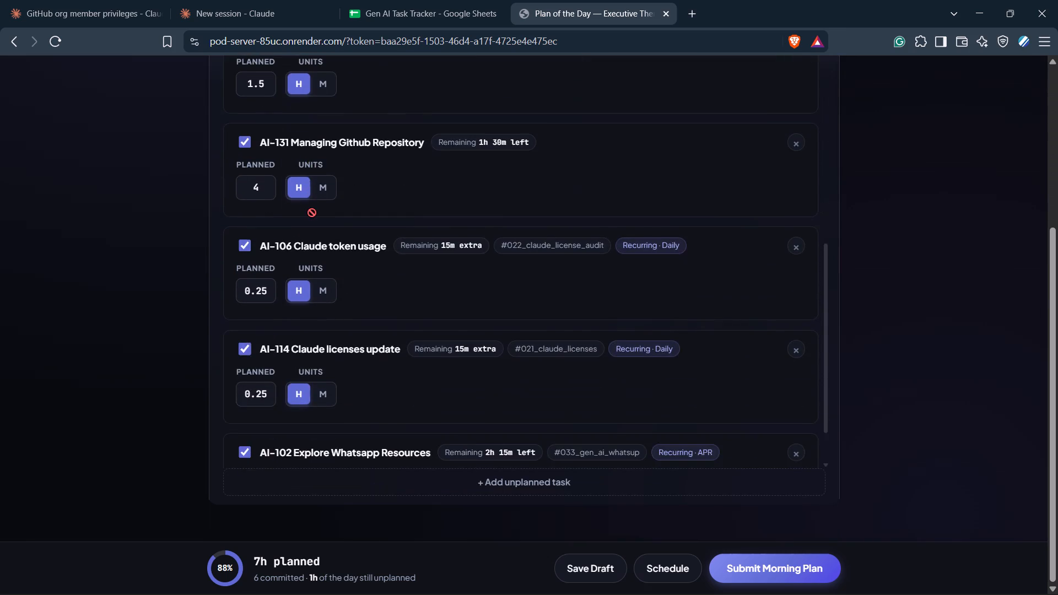
scroll(311, 212, down, 1)
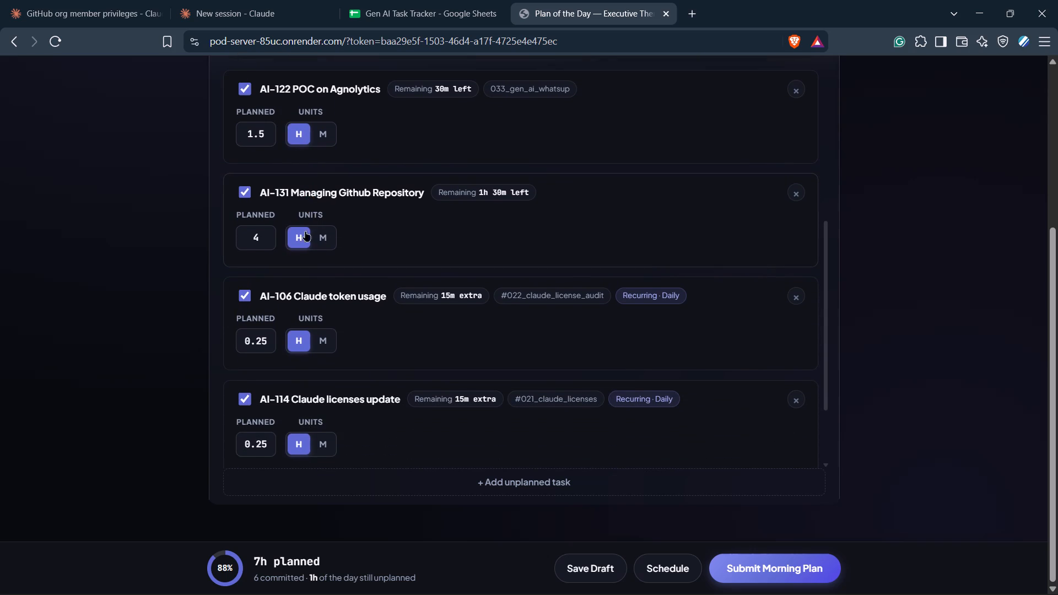
scroll(289, 234, down, 3)
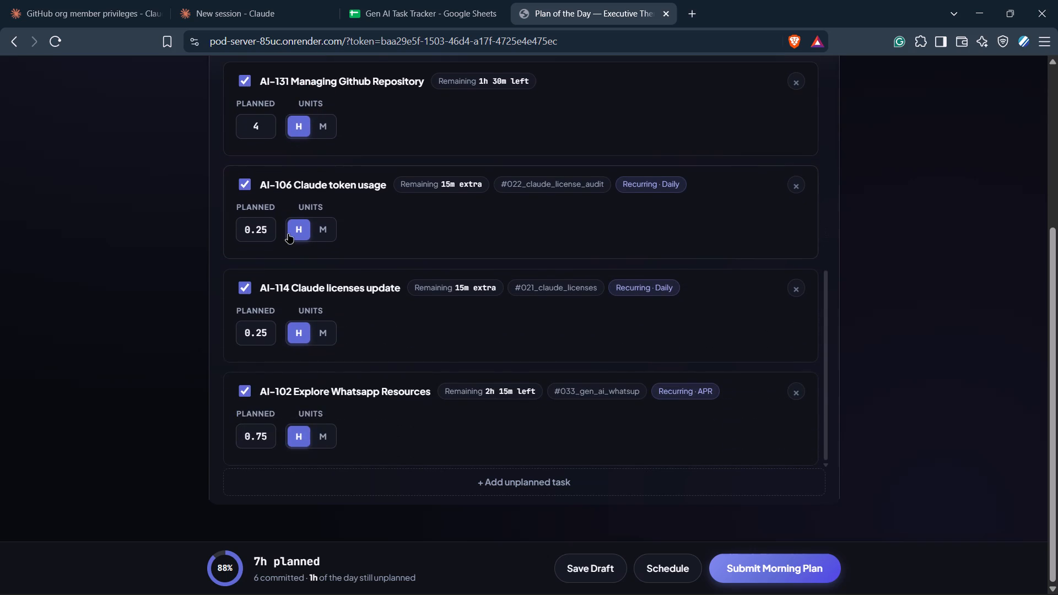
Commit to AI-103 GTM Skills automation with 1 planned hour.
scroll(289, 234, up, 7)
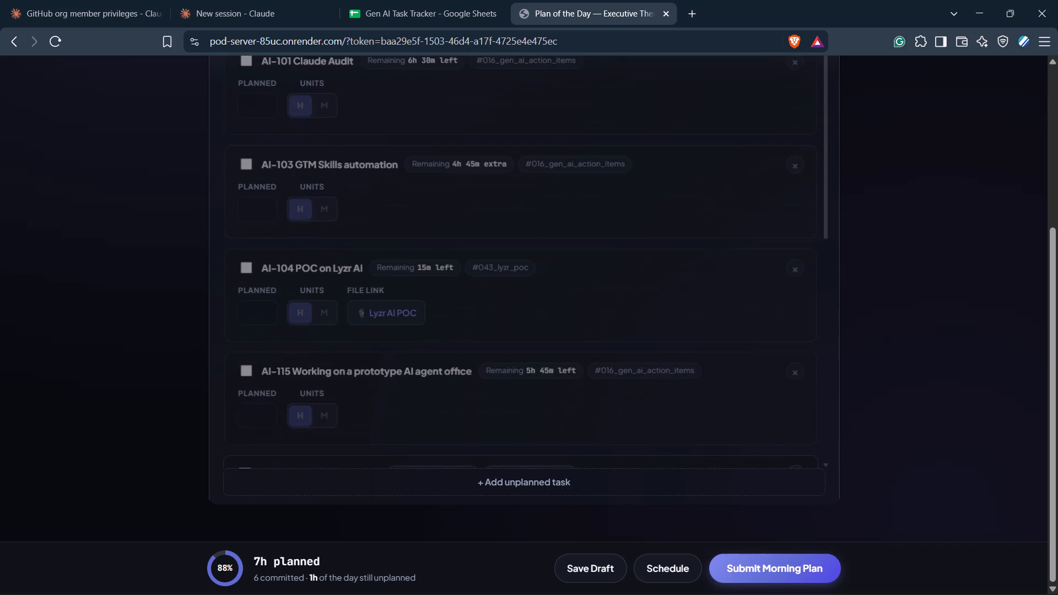
click(249, 218)
scroll(255, 279, down, 1)
click(250, 314)
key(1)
click(126, 374)
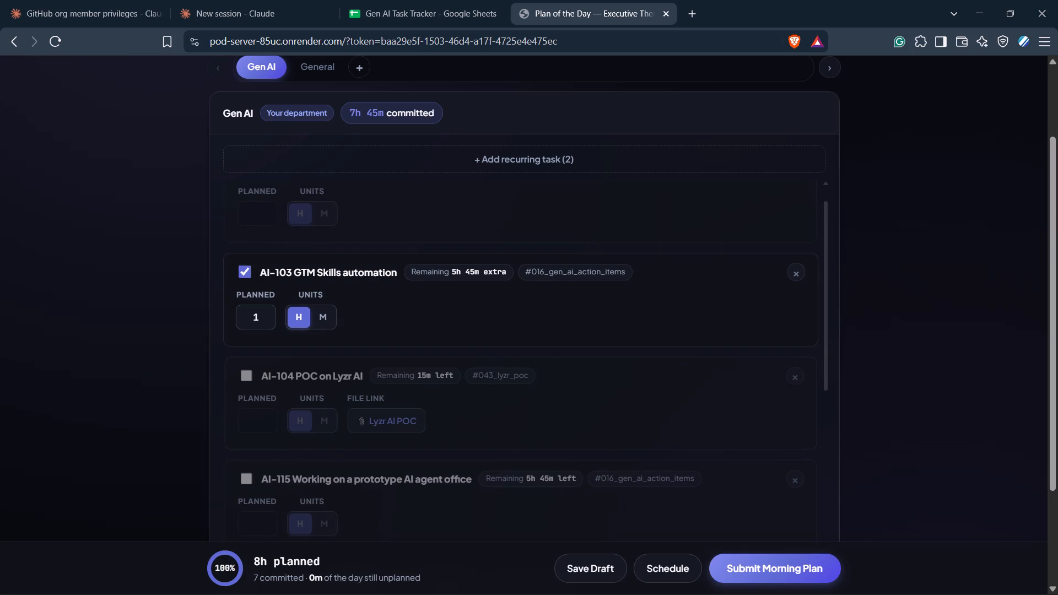